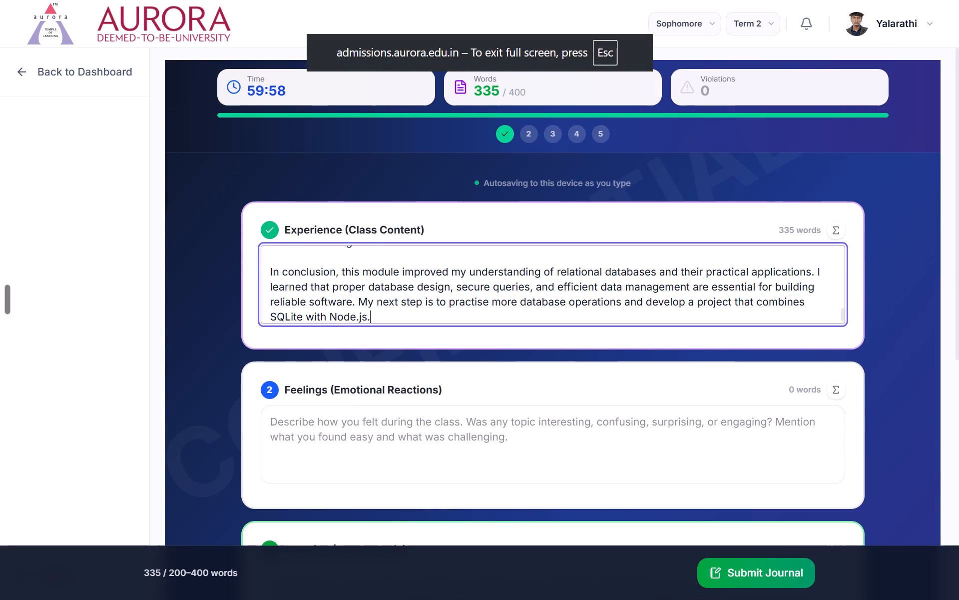
Move the closing paragraph starting "In conclusion" from the Experience section into the Conclusion section.
left_click_drag(383, 317, 246, 255)
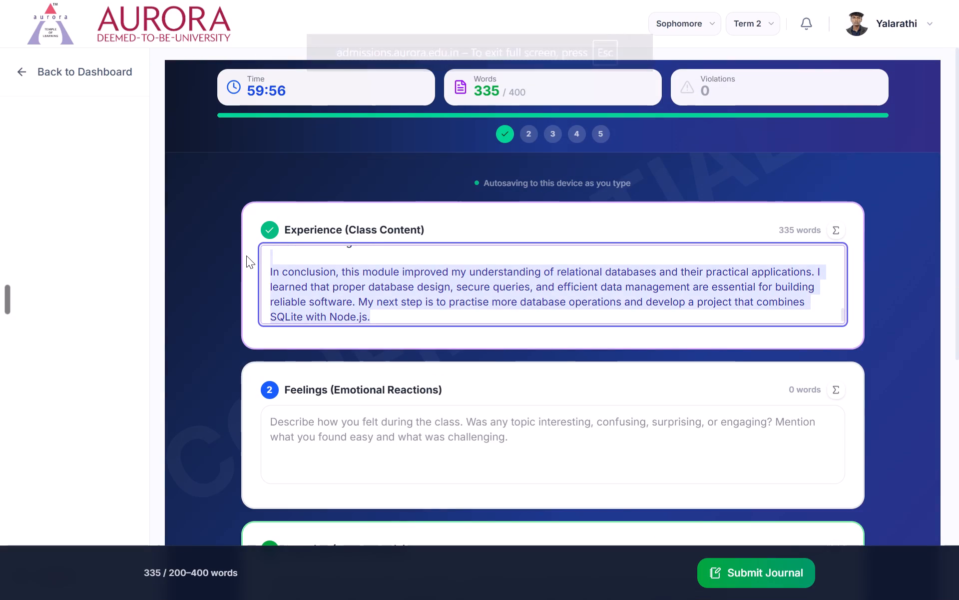
key("ctrl+c")
key("BackSpace")
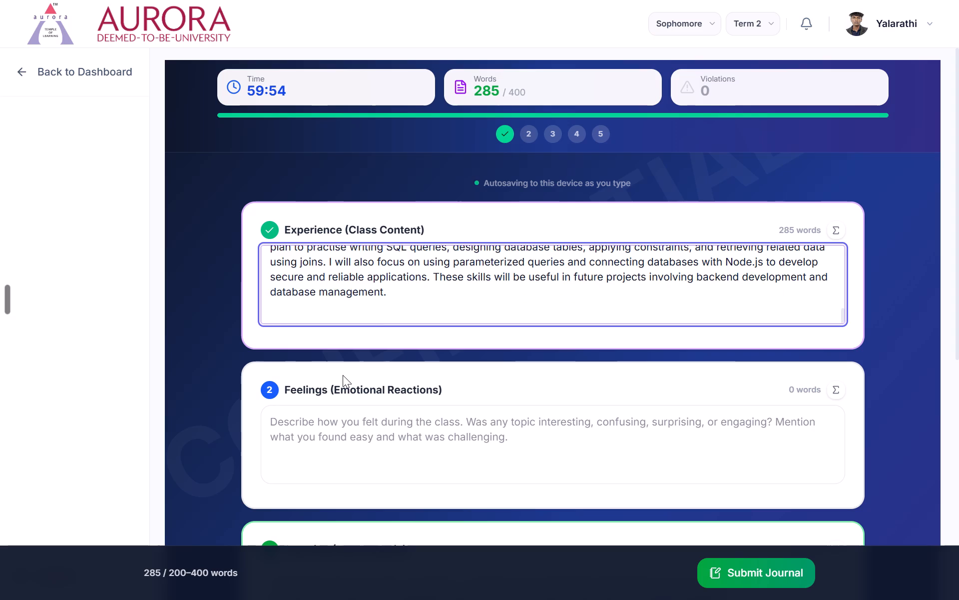
scroll(343, 375, "down", 10)
left_click(315, 505)
key("ctrl+v")
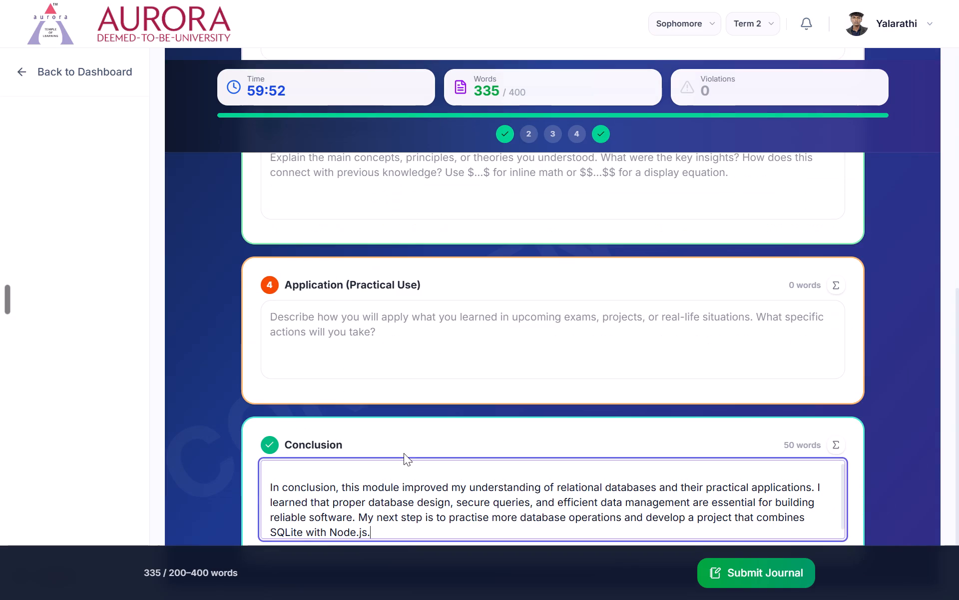
Move the paragraph starting "I will apply this knowledge" from the Experience section into the Application (Practical Use) section.
scroll(404, 453, "up", 7)
scroll(452, 281, "up", 1)
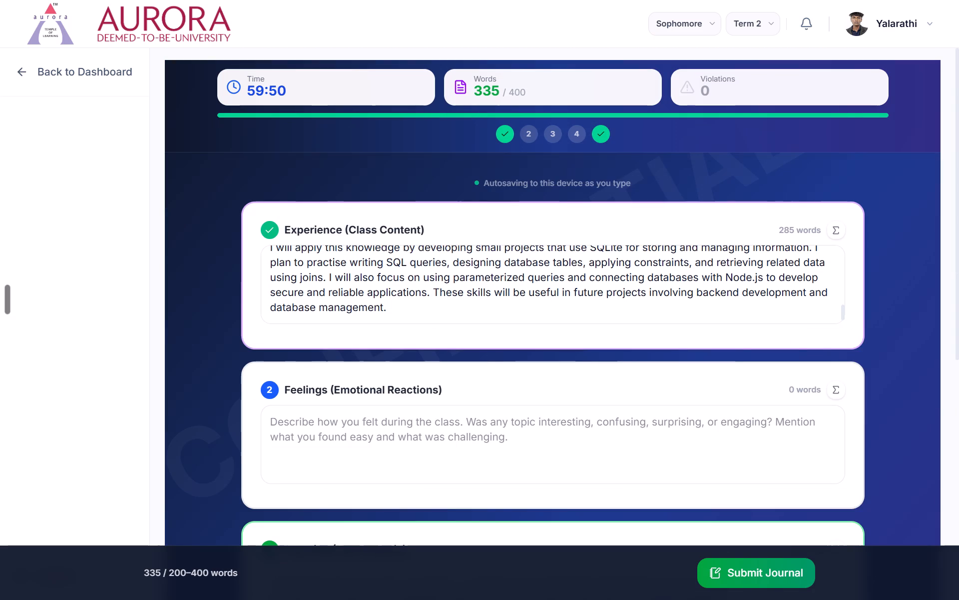
scroll(452, 292, "up", 1)
left_click_drag(268, 268, 486, 399)
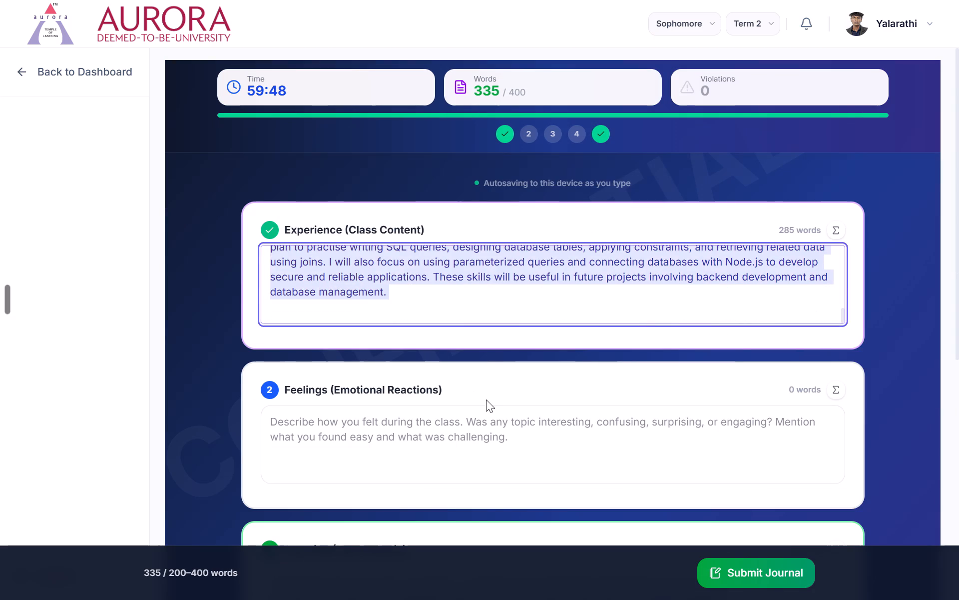
key("ctrl+c")
key("BackSpace")
scroll(405, 399, "down", 6)
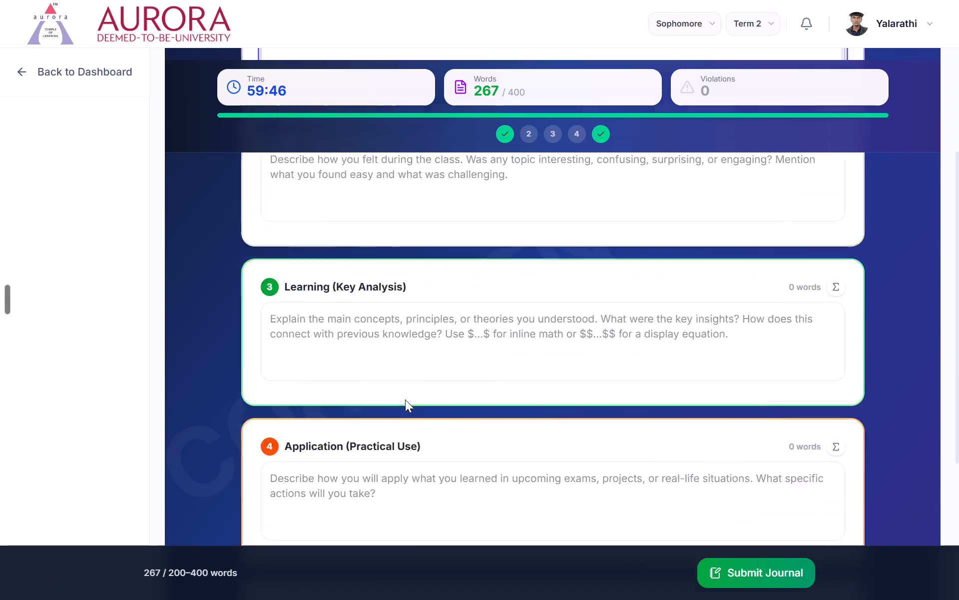
scroll(405, 399, "down", 2)
left_click(389, 358)
key("ctrl+v")
Move the paragraph starting "The most important thing I learned" from the Experience section into the Learning (Key Analysis) section.
scroll(356, 328, "up", 5)
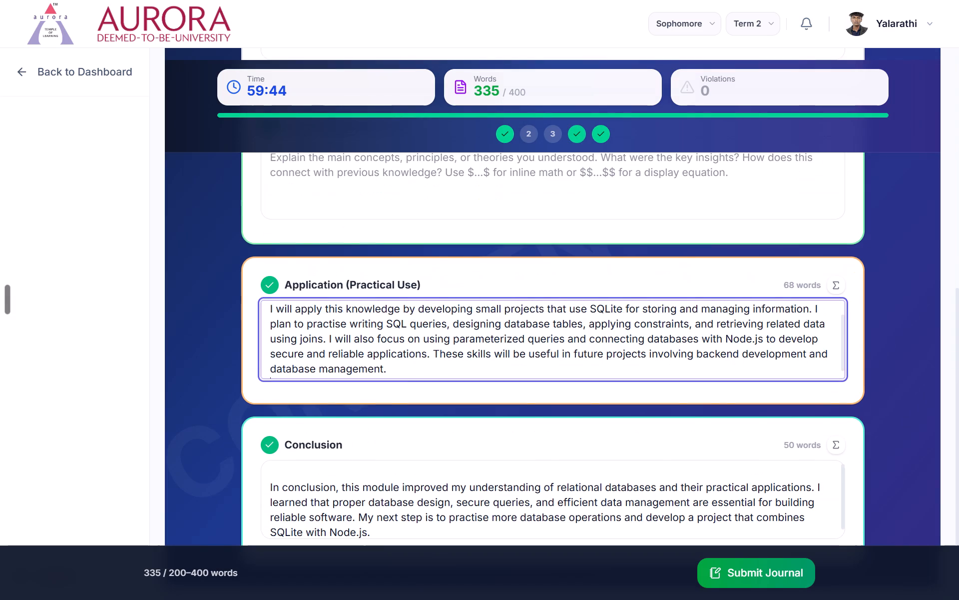
scroll(356, 328, "up", 6)
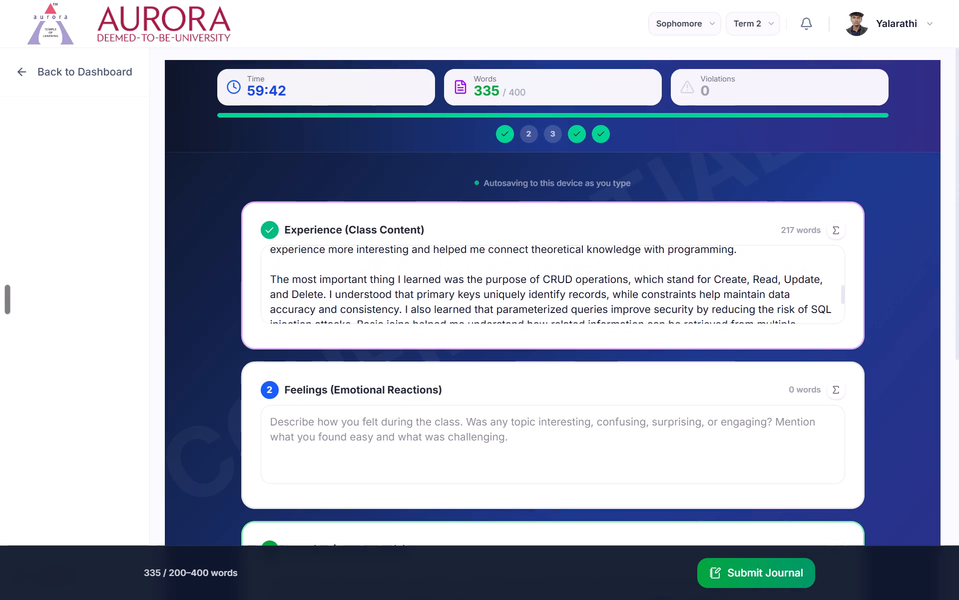
left_click_drag(268, 276, 637, 386)
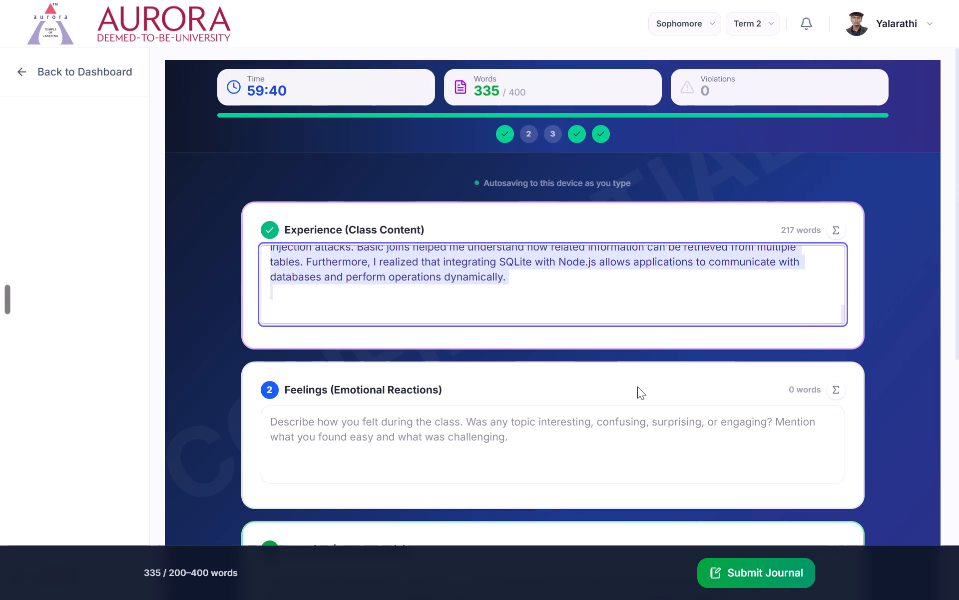
key("ctrl+c")
key("BackSpace")
scroll(518, 359, "down", 5)
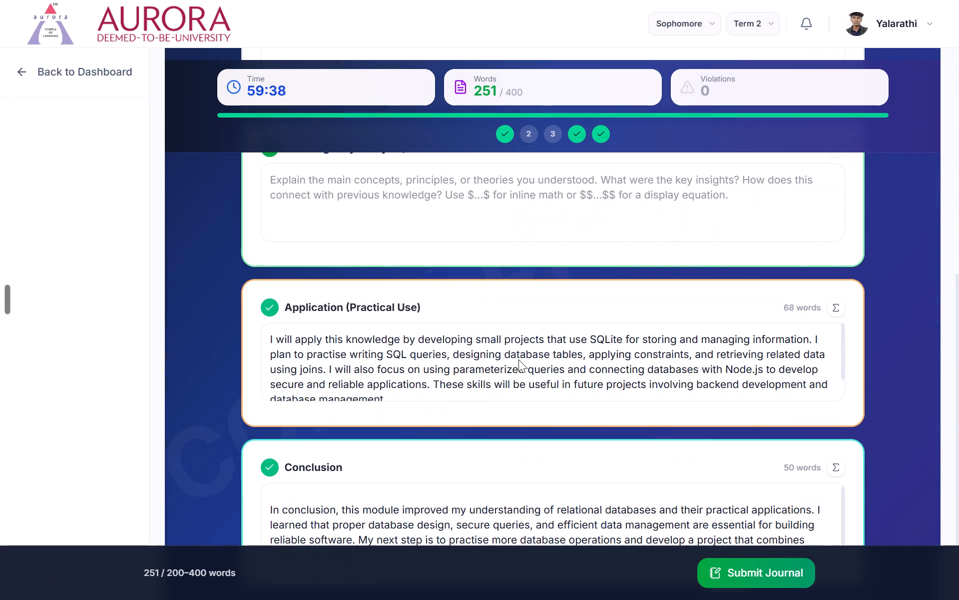
left_click(408, 195)
key("ctrl+v")
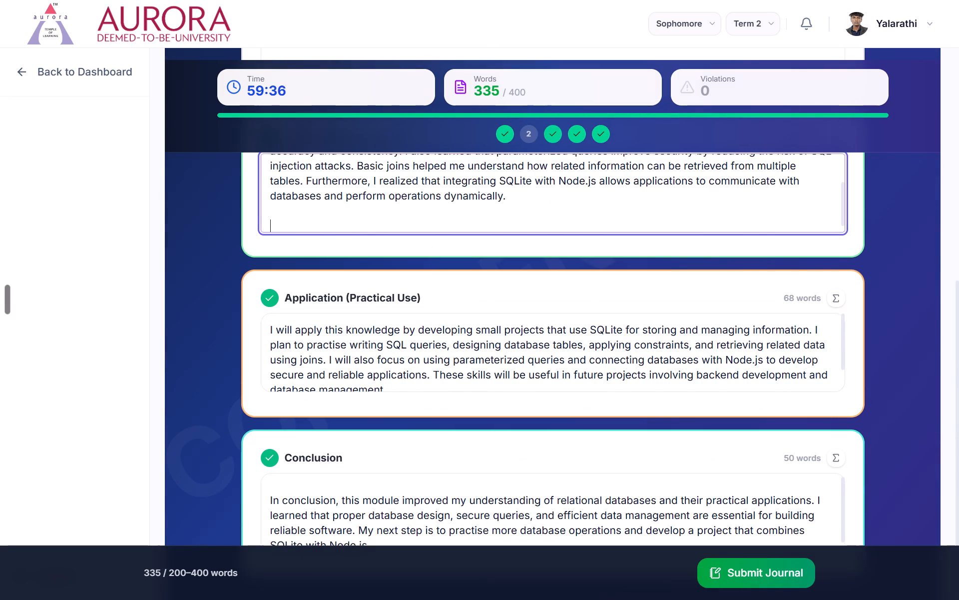
Move the paragraph starting "Initially, I found some topics challenging" from the Experience section into the Feelings (Emotional Reactions) section.
scroll(408, 195, "up", 9)
scroll(375, 245, "up", 2)
left_click_drag(268, 275, 274, 275)
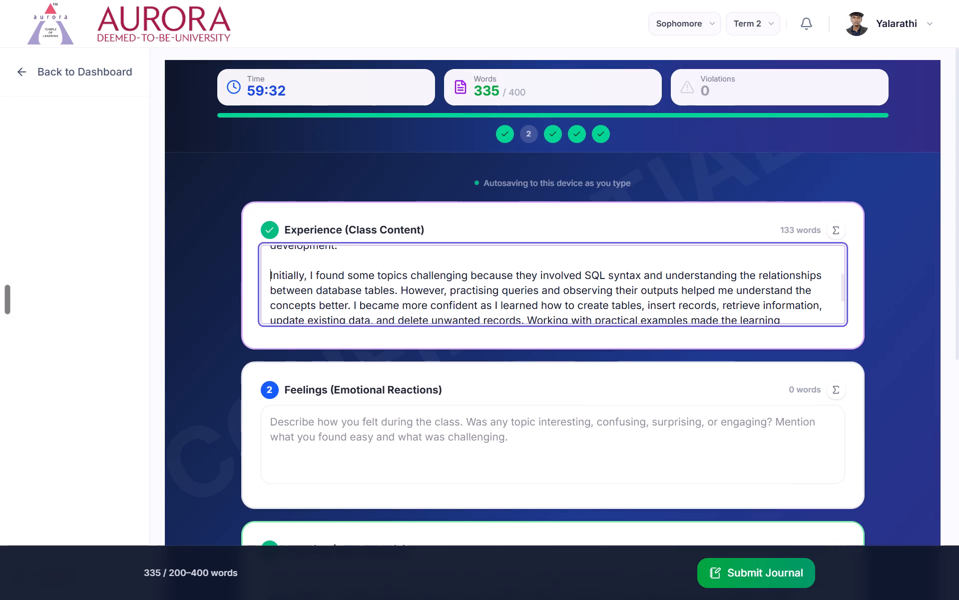
left_click_drag(274, 275, 495, 353)
key("ctrl+c")
key("BackSpace")
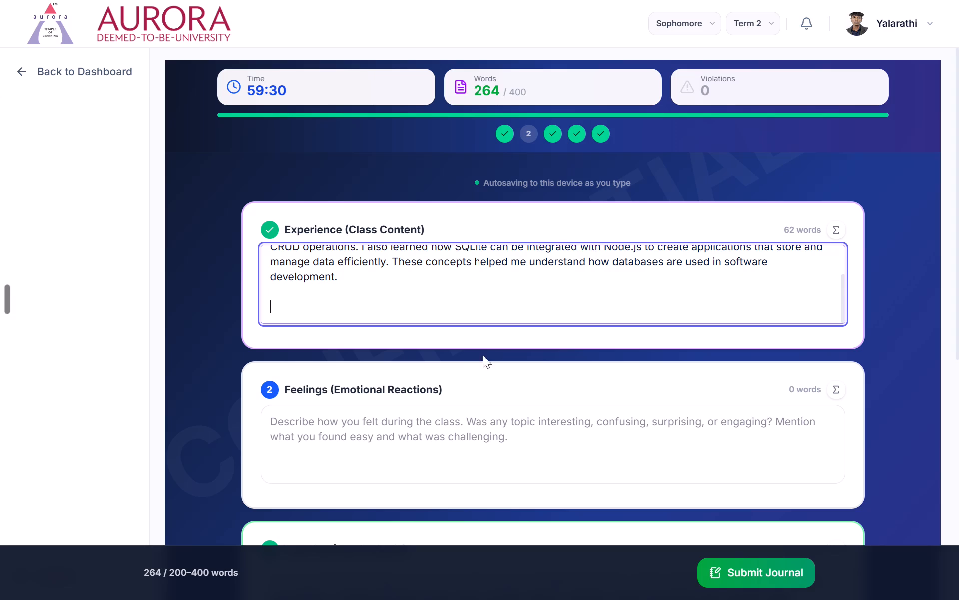
left_click(356, 429)
key("ctrl+v")
Submit the completed reflective journal and accept the submission confirmation.
scroll(378, 274, "up", 5)
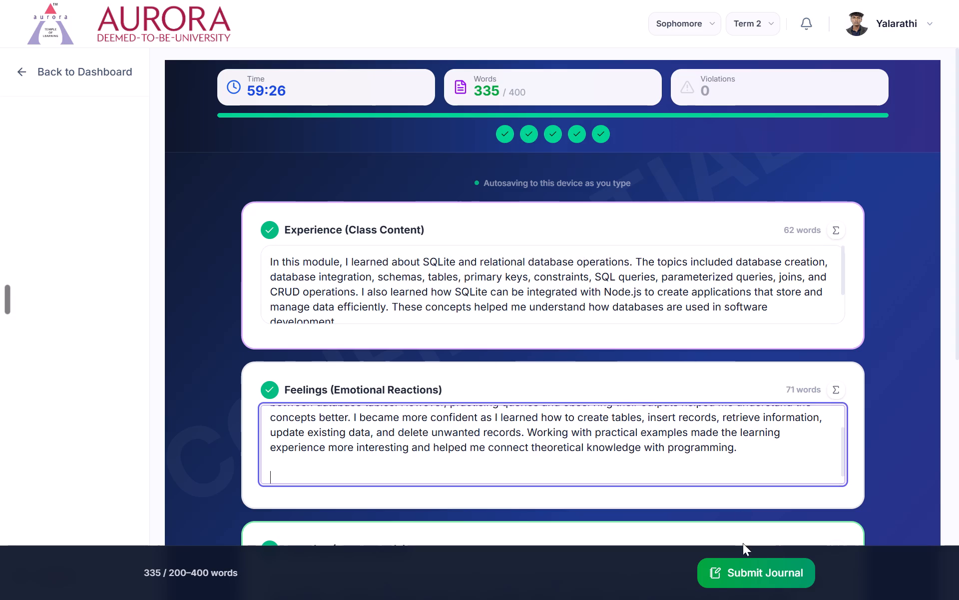
left_click(735, 551)
left_click(724, 570)
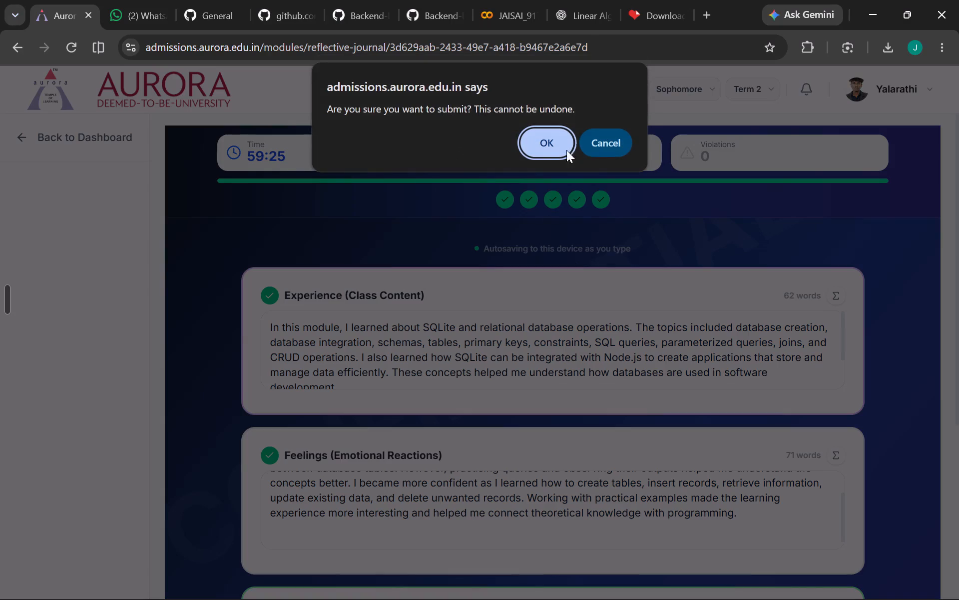
left_click(543, 139)
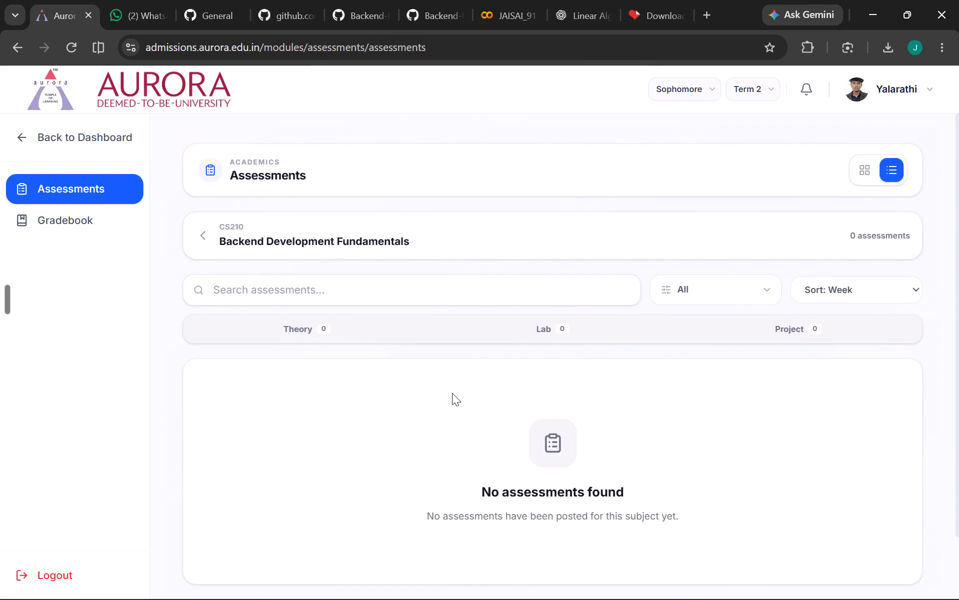
Return to the subject overview, reload it, and open the assessments for Backend Development Fundamentals.
left_click(203, 237)
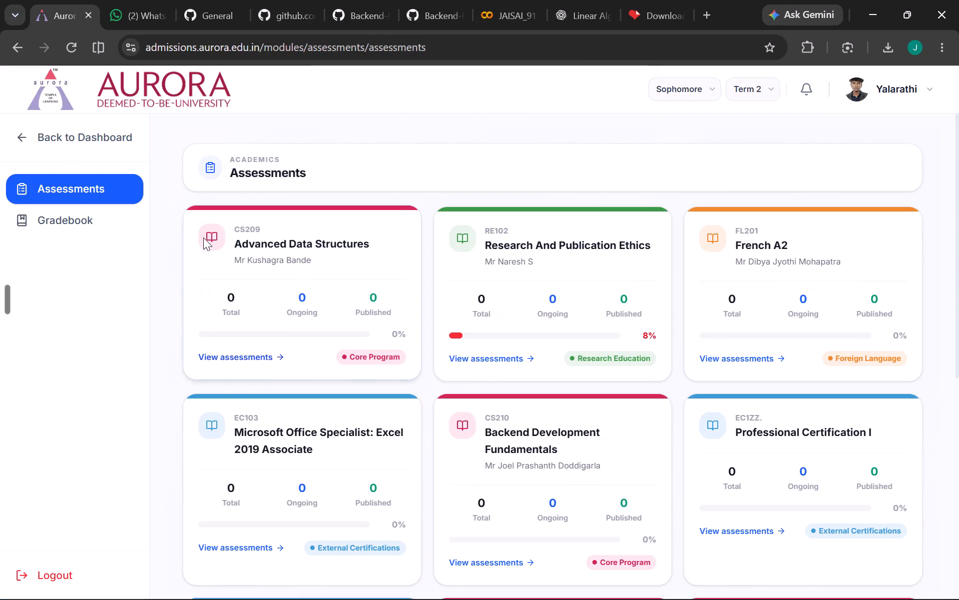
scroll(487, 380, "up", 1)
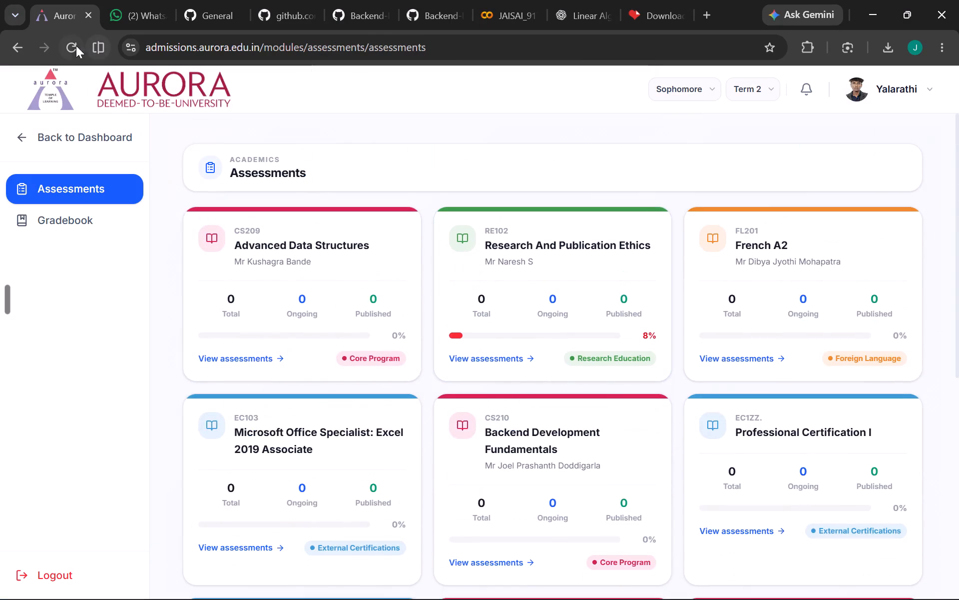
left_click(69, 45)
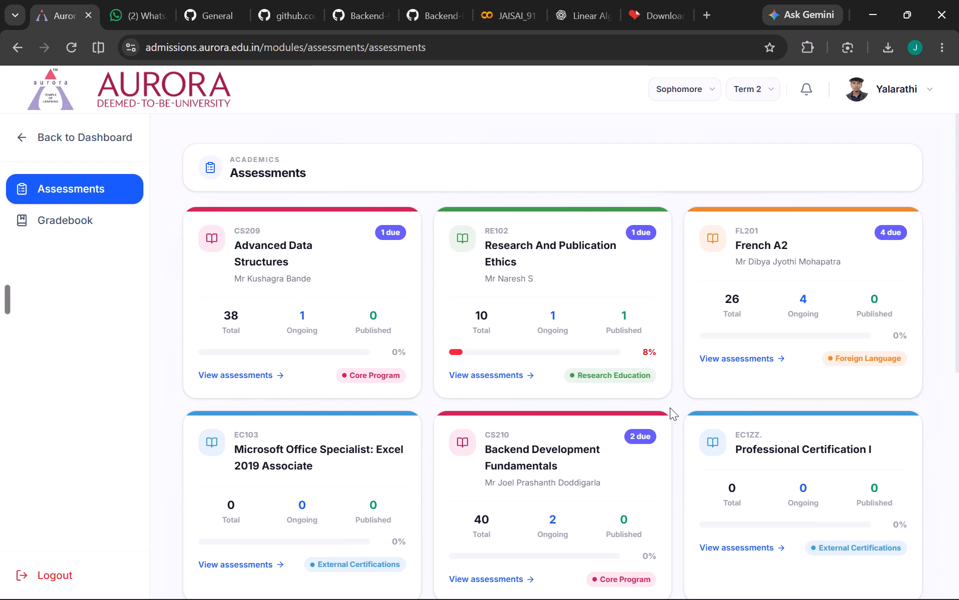
scroll(670, 407, "down", 4)
scroll(670, 407, "up", 1)
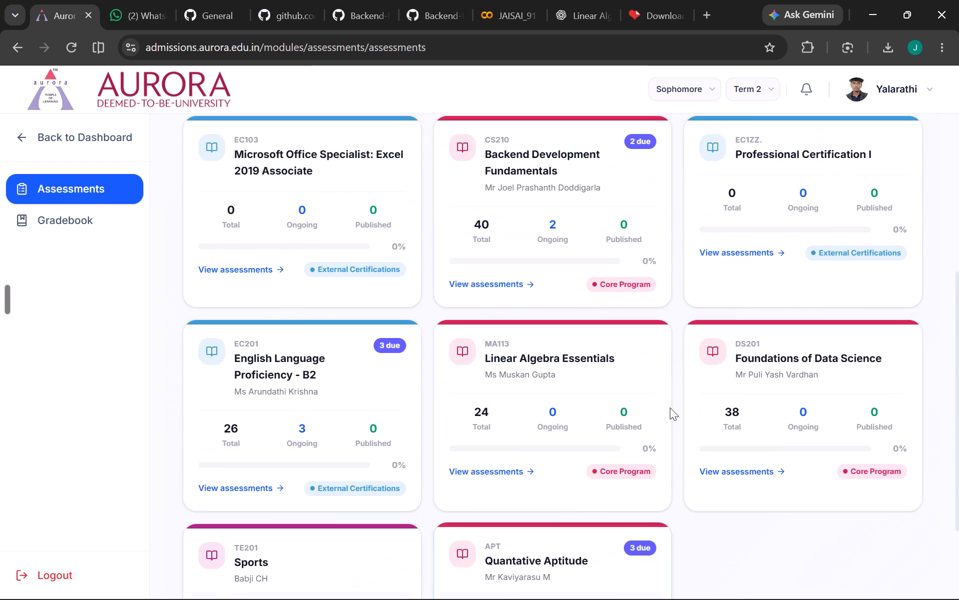
scroll(670, 407, "up", 3)
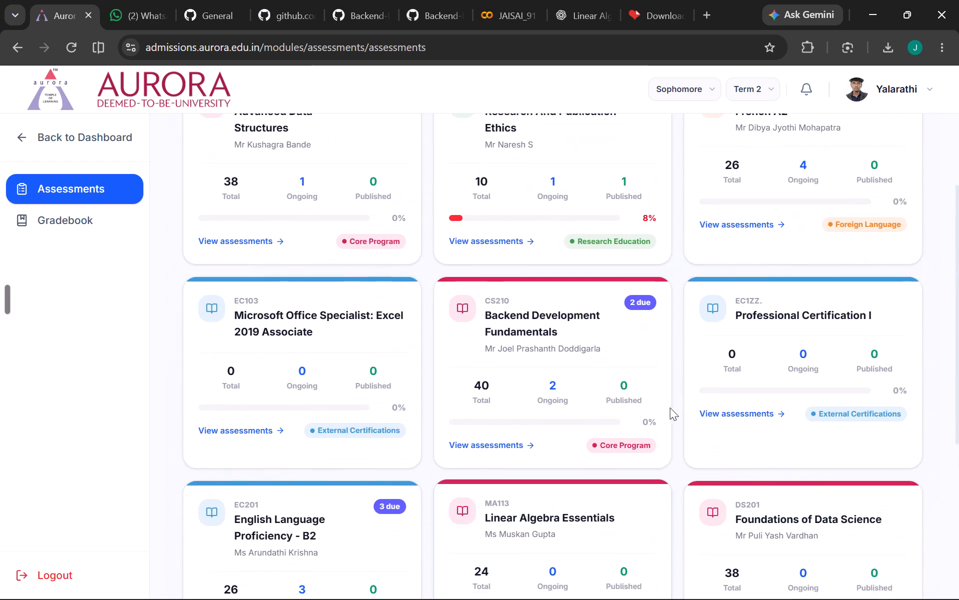
left_click(577, 318)
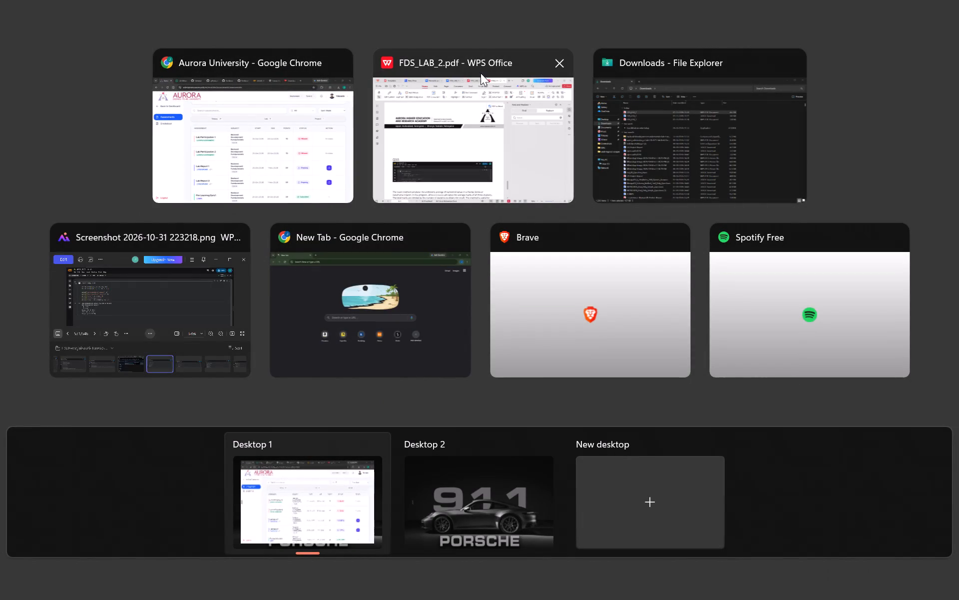
Switch to WPS Office and bring up the first page of the Research document holding the FDS Lab report - 2.
left_click(403, 172)
left_click(391, 0)
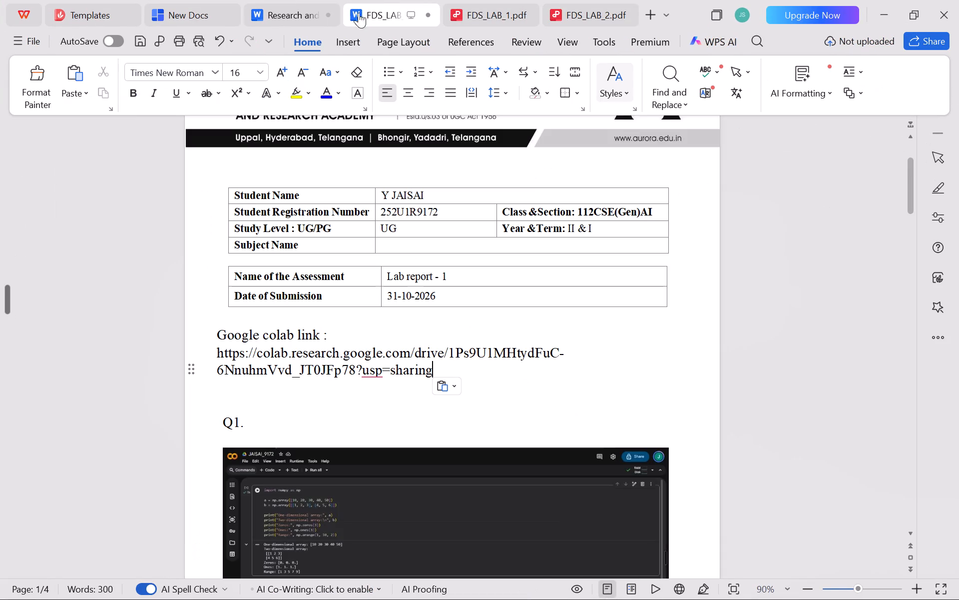
left_click(280, 0)
scroll(321, 379, "up", 11)
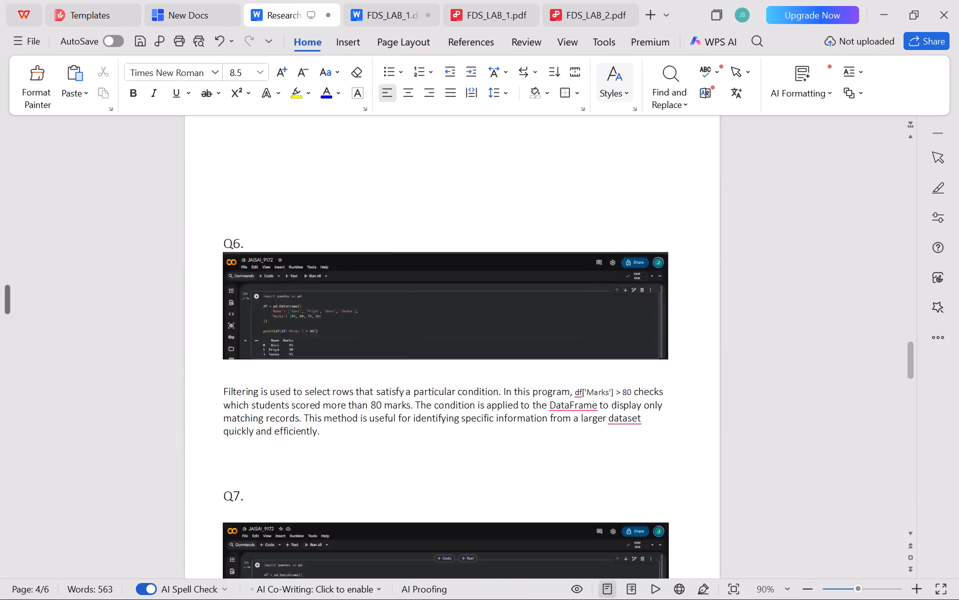
scroll(321, 379, "up", 16)
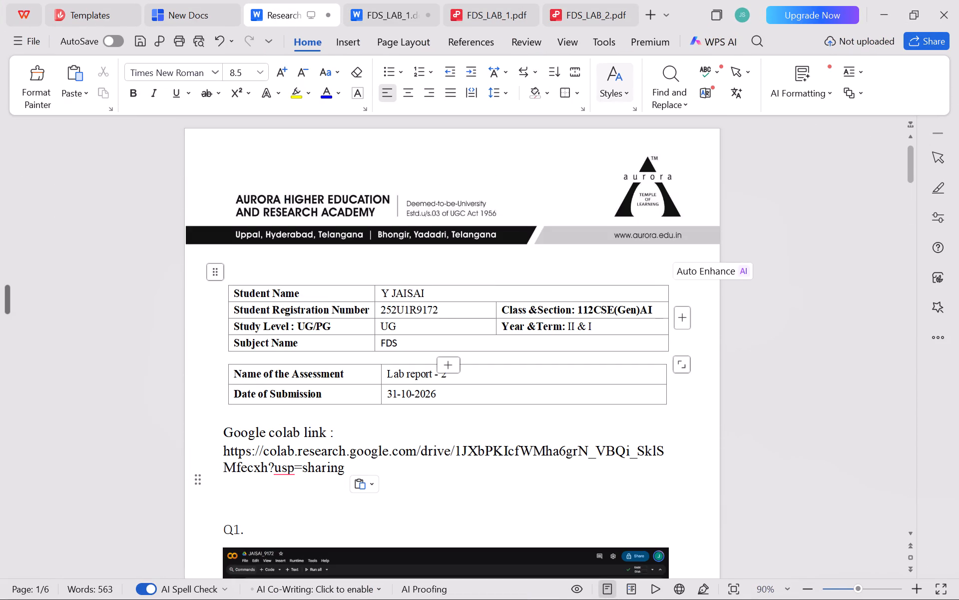
left_click(173, 0)
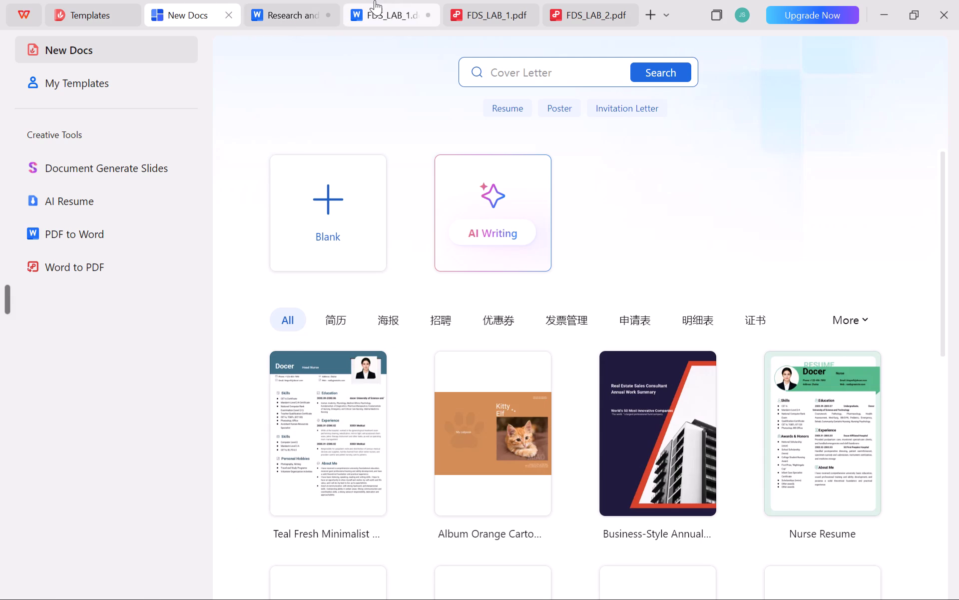
left_click(375, 0)
left_click(294, 0)
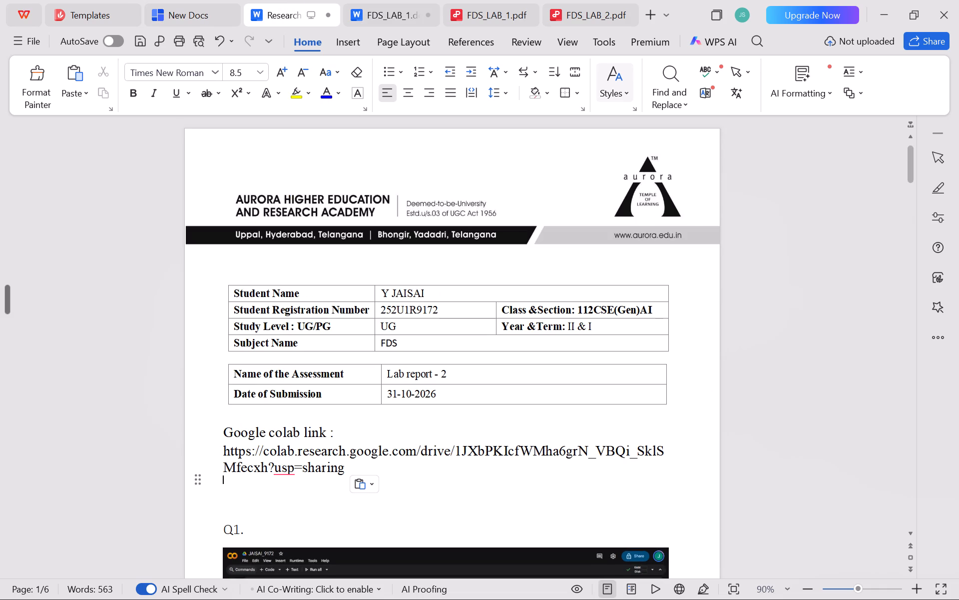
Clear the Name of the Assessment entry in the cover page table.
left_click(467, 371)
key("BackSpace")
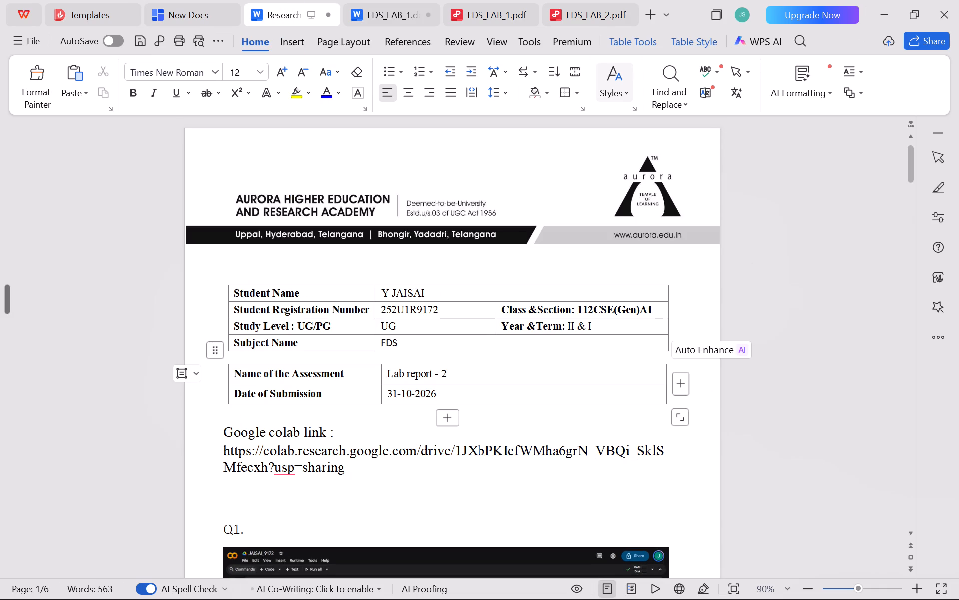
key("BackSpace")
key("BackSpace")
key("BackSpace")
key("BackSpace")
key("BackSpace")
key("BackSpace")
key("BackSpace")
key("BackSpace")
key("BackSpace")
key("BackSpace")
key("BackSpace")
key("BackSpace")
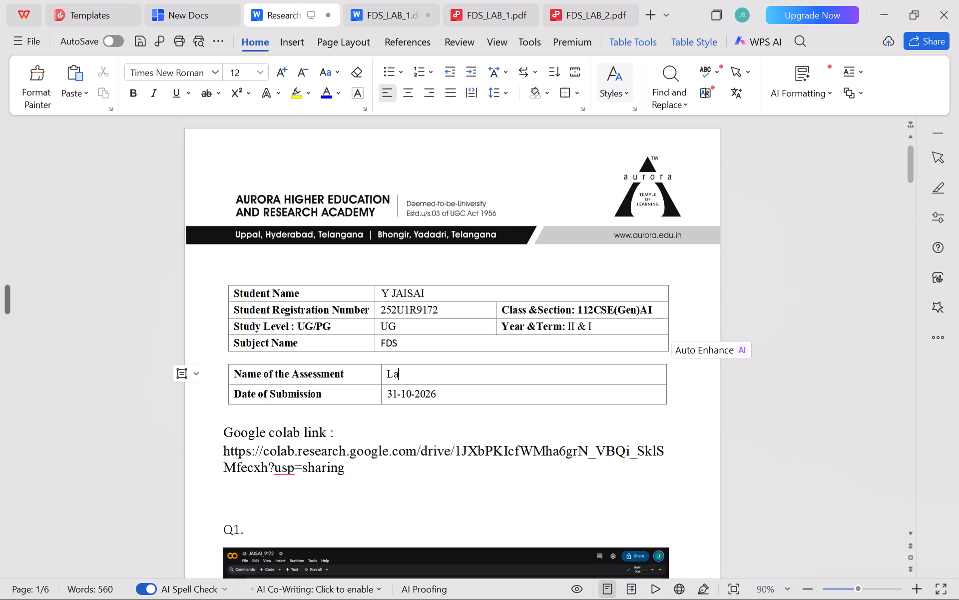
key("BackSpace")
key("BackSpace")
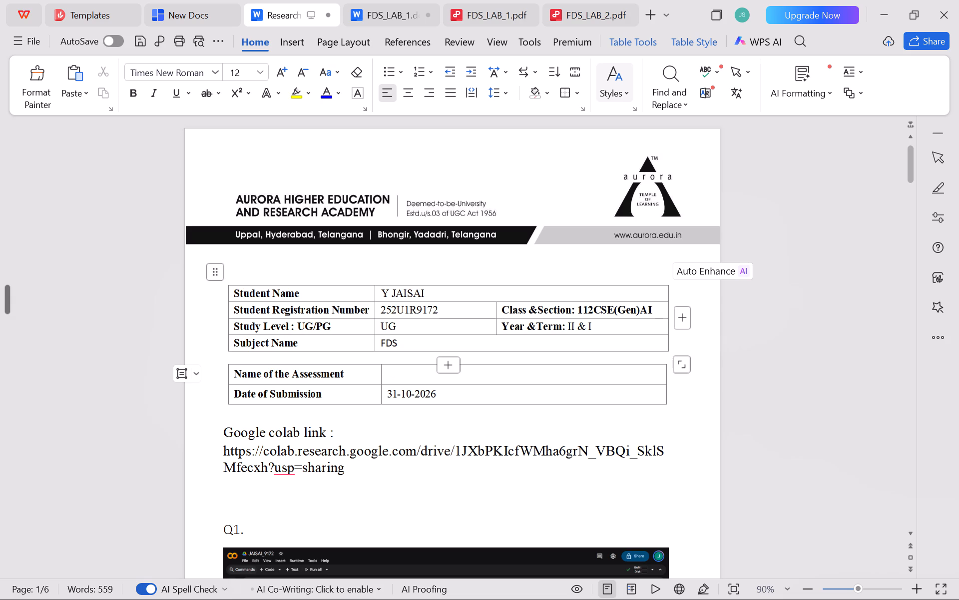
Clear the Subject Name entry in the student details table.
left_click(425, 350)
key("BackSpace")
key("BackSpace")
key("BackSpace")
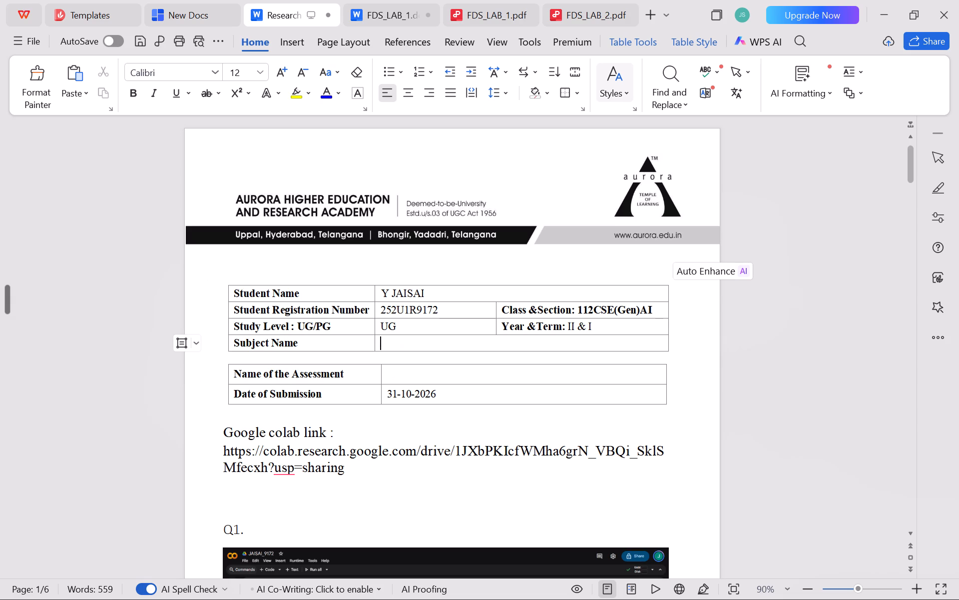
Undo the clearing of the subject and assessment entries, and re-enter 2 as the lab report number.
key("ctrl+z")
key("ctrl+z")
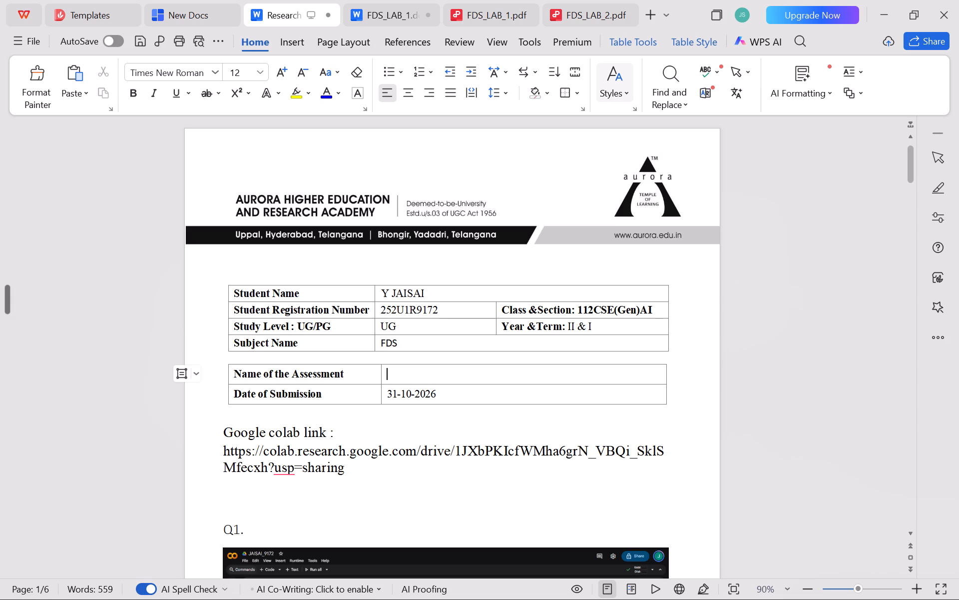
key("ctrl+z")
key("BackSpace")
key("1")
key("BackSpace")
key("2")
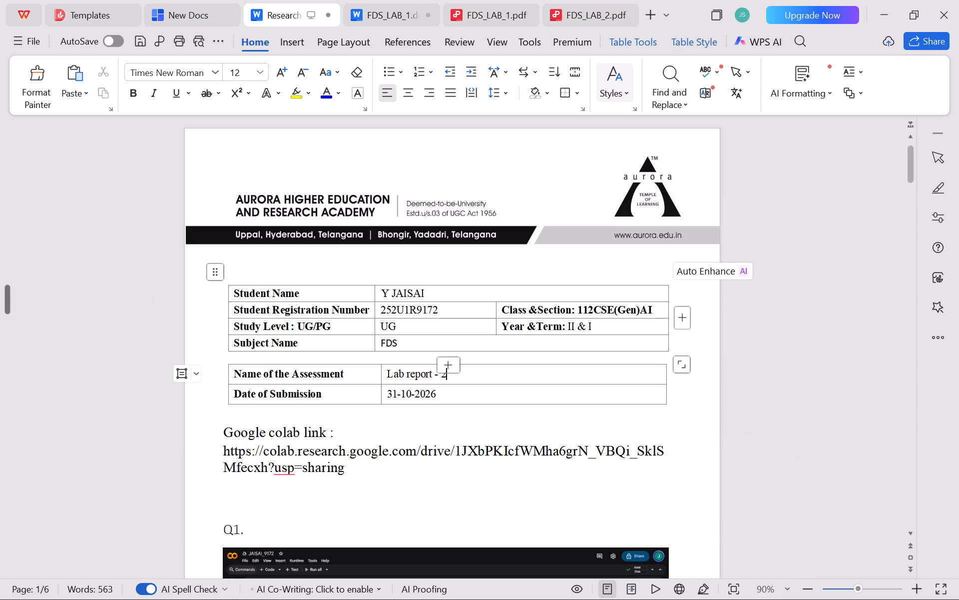
Replace the Subject Name entry with "Backend Development Fundamentals", copied from the Aurora assessments page in Chrome.
left_click(422, 347)
key("BackSpace")
key("BackSpace")
key("BackSpace")
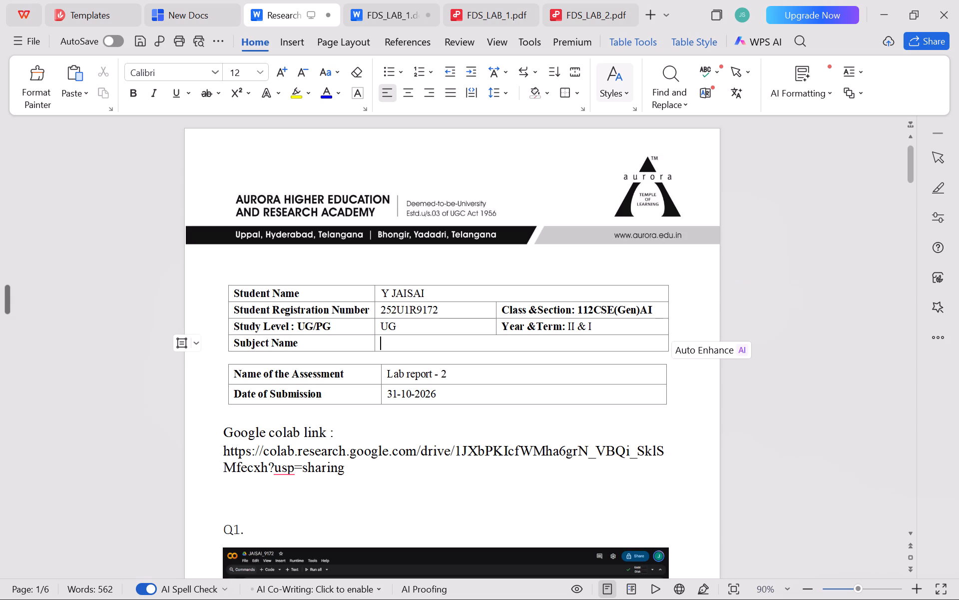
left_click(416, 185)
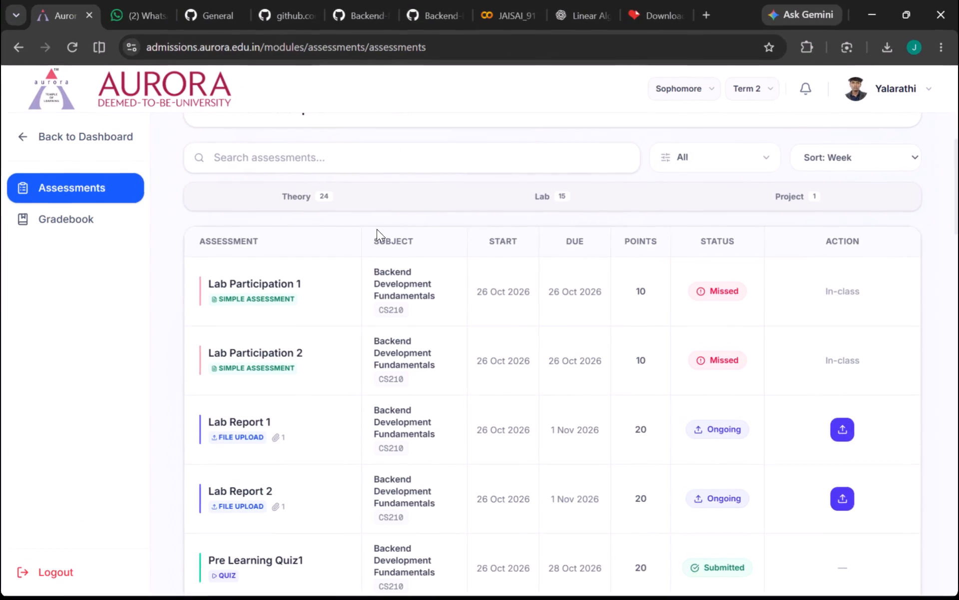
scroll(373, 233, "up", 4)
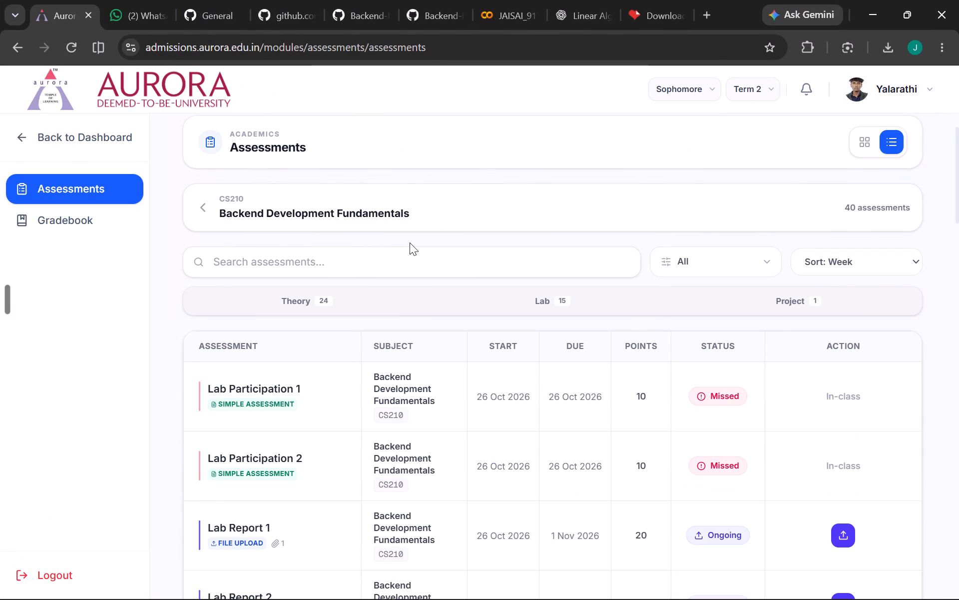
left_click_drag(410, 242, 218, 247)
key("ctrl+c")
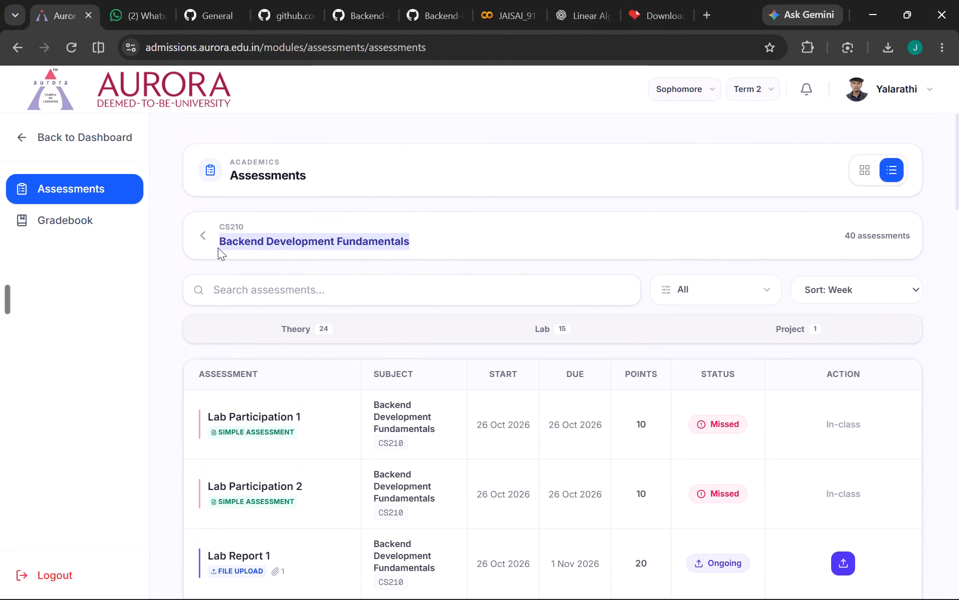
left_click(457, 152)
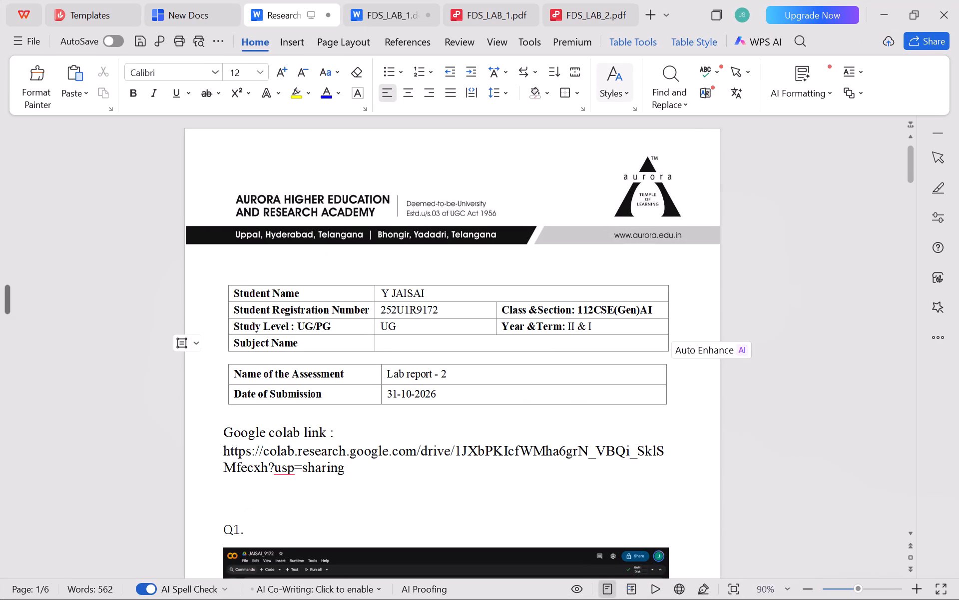
key("ctrl+v")
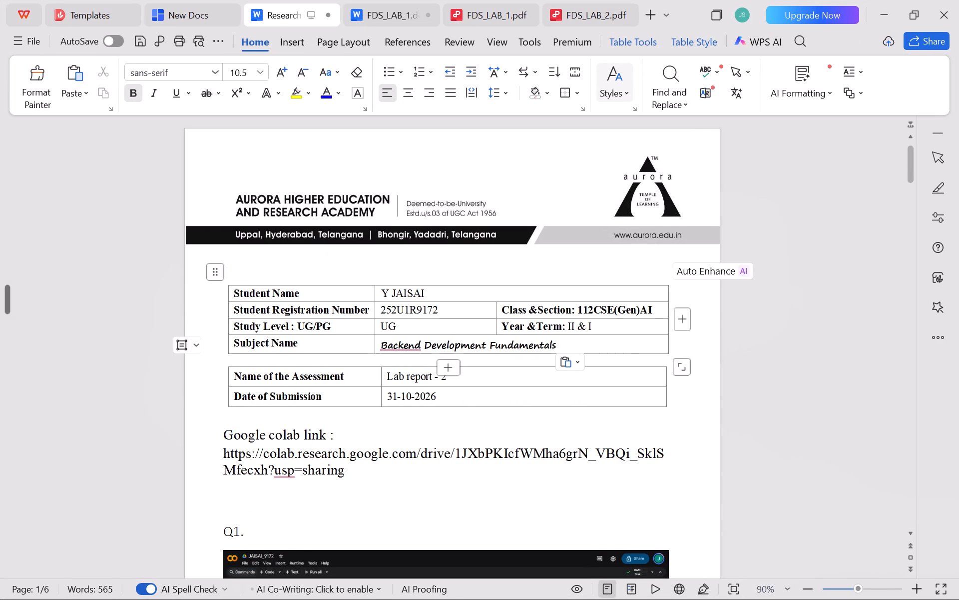
Change the font of the new Subject Name text to Calibri Light.
left_click_drag(564, 341, 377, 349)
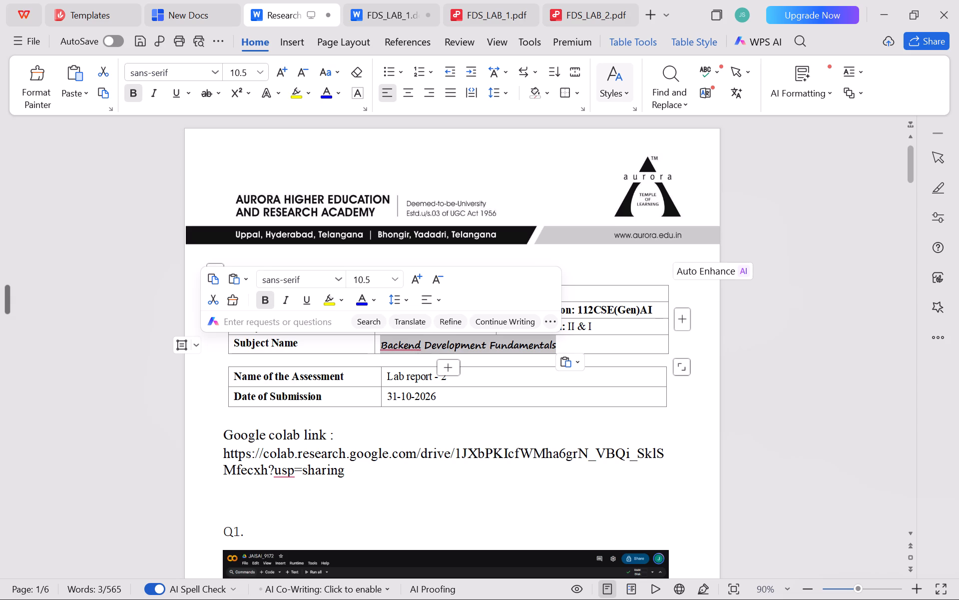
left_click(342, 283)
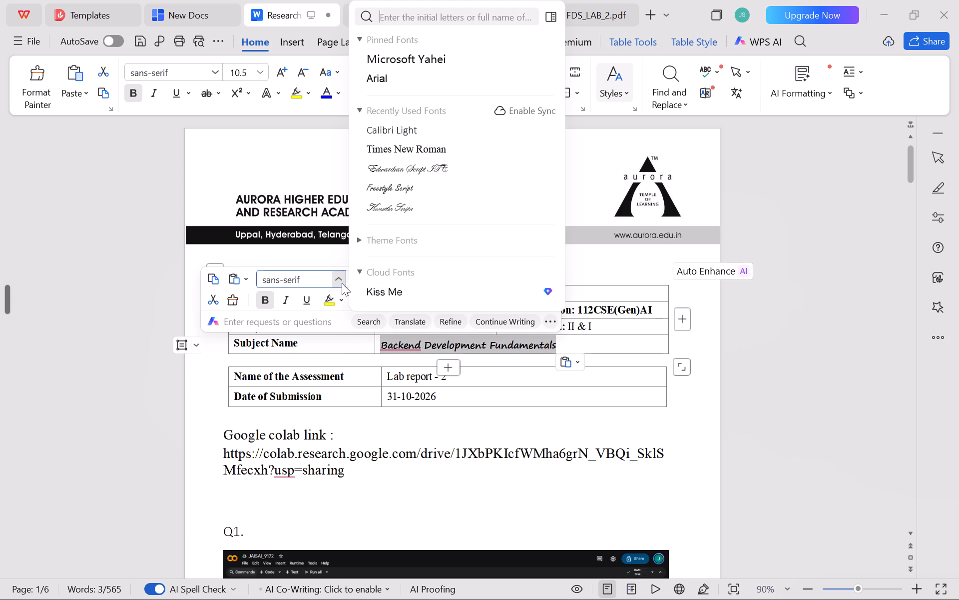
left_click(404, 131)
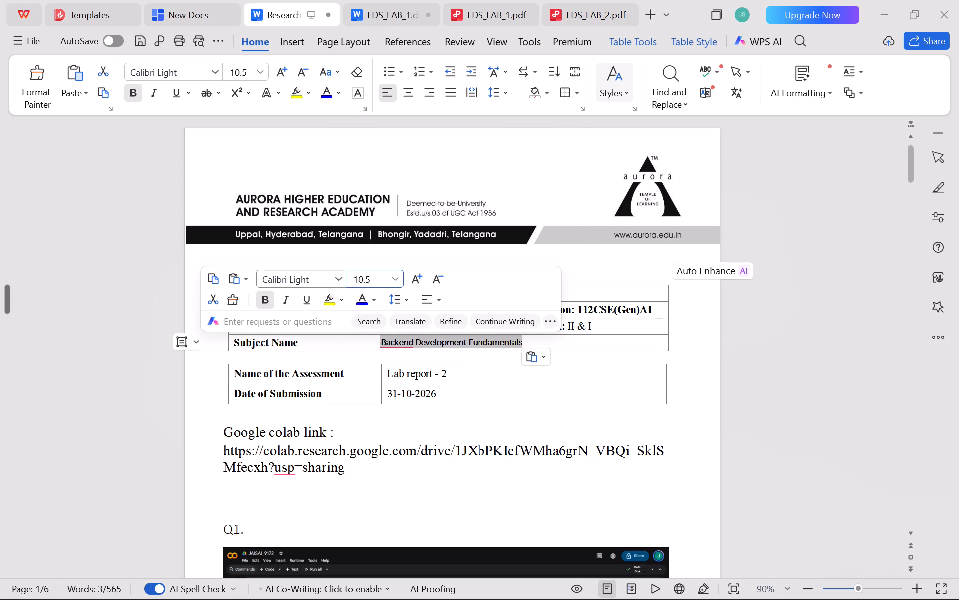
left_click(609, 343)
Delete everything from the Google colab link to the end of the document, and add an empty line below the tables.
scroll(463, 448, "down", 1)
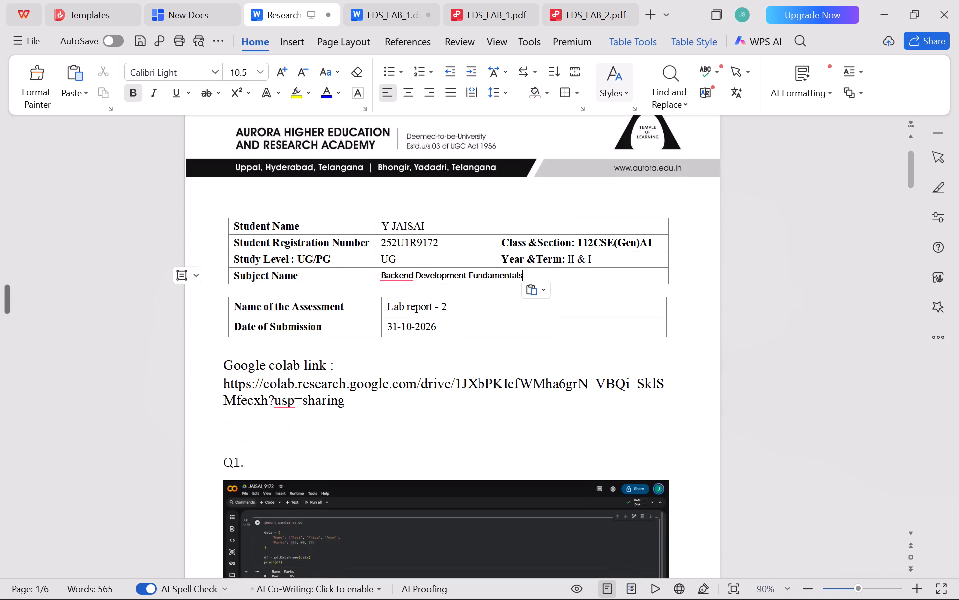
left_click_drag(223, 362, 576, 599)
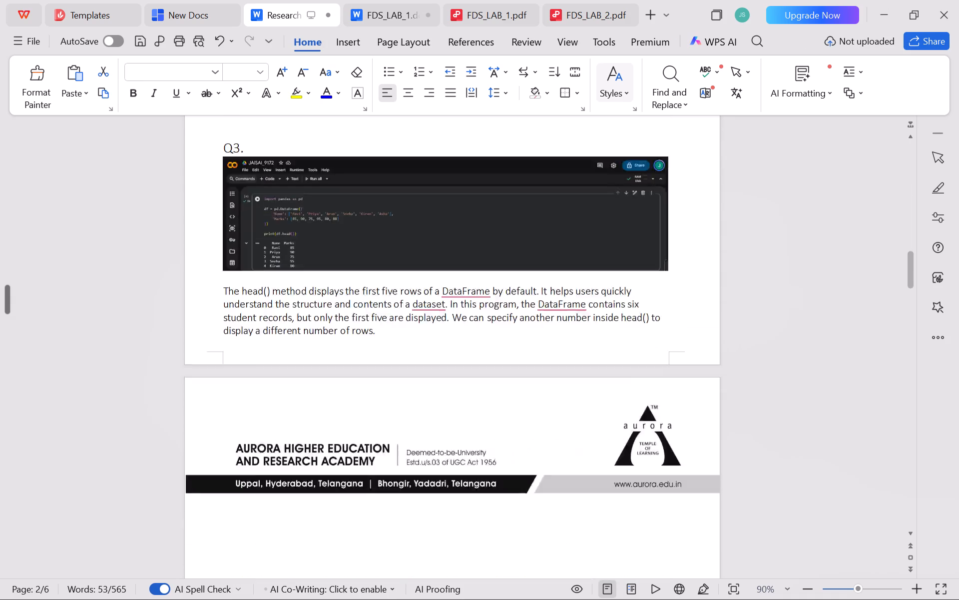
left_click_drag(576, 599, 574, 597)
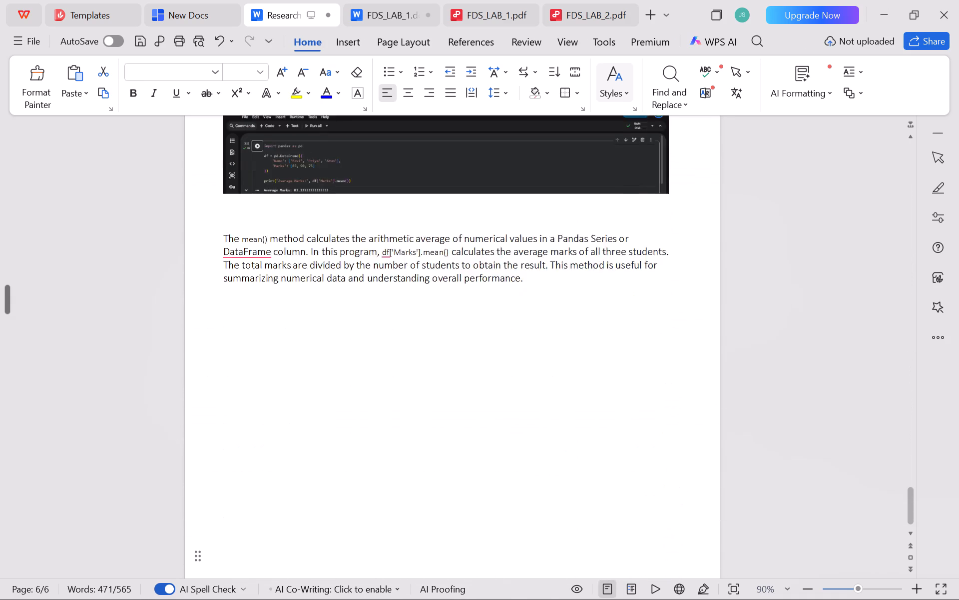
left_click_drag(574, 597, 764, 531)
key("BackSpace")
scroll(764, 531, "up", 2)
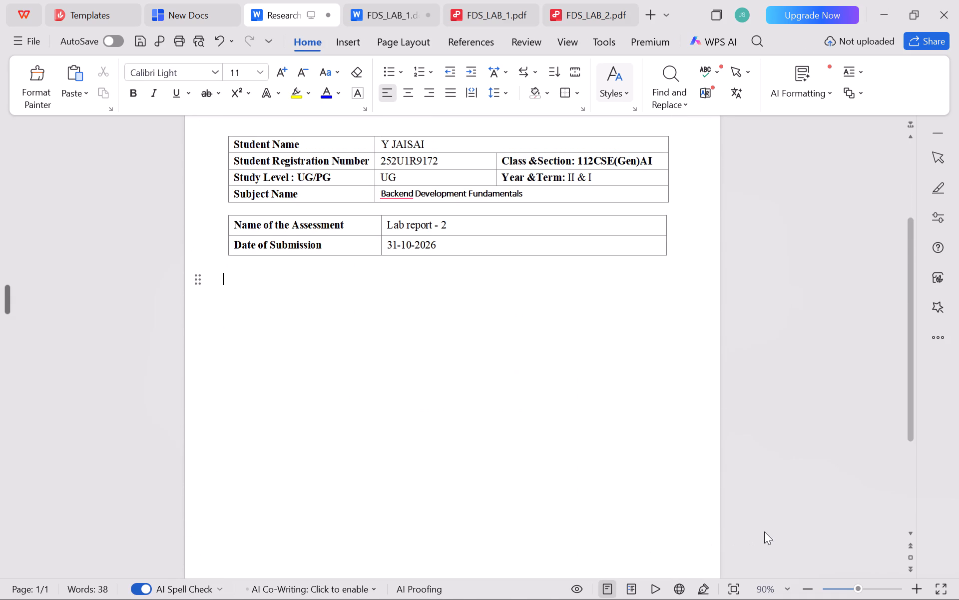
key("Return")
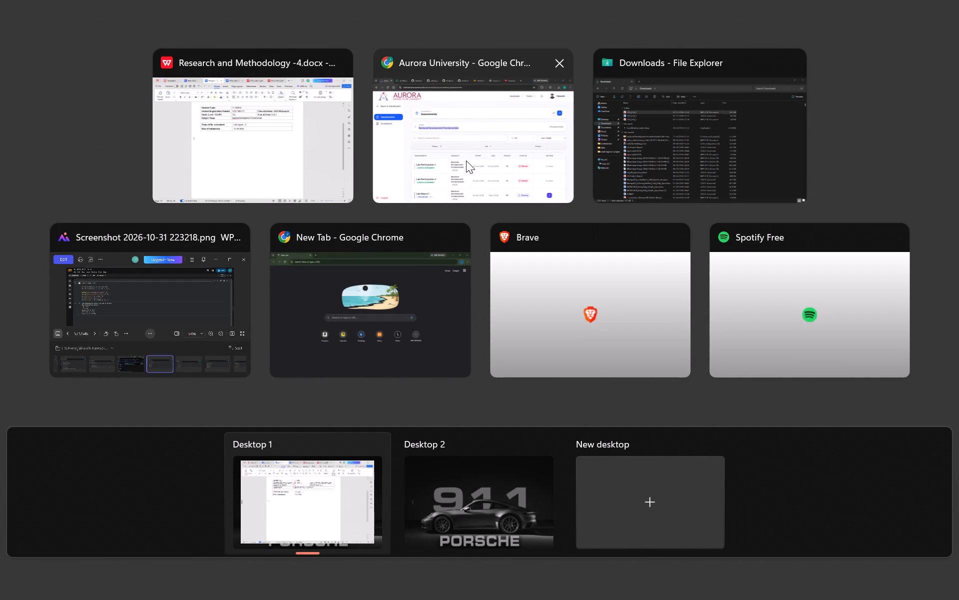
Switch to Chrome and bring up the reloaded lab-02 folder of the Backend-Development-Fundamentals GitHub repository.
left_click(466, 160)
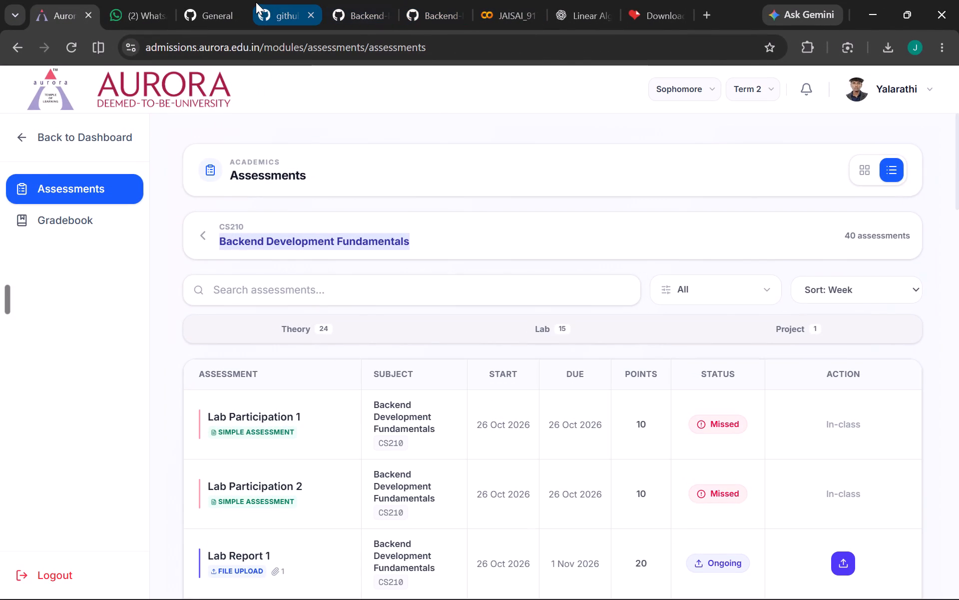
left_click(281, 12)
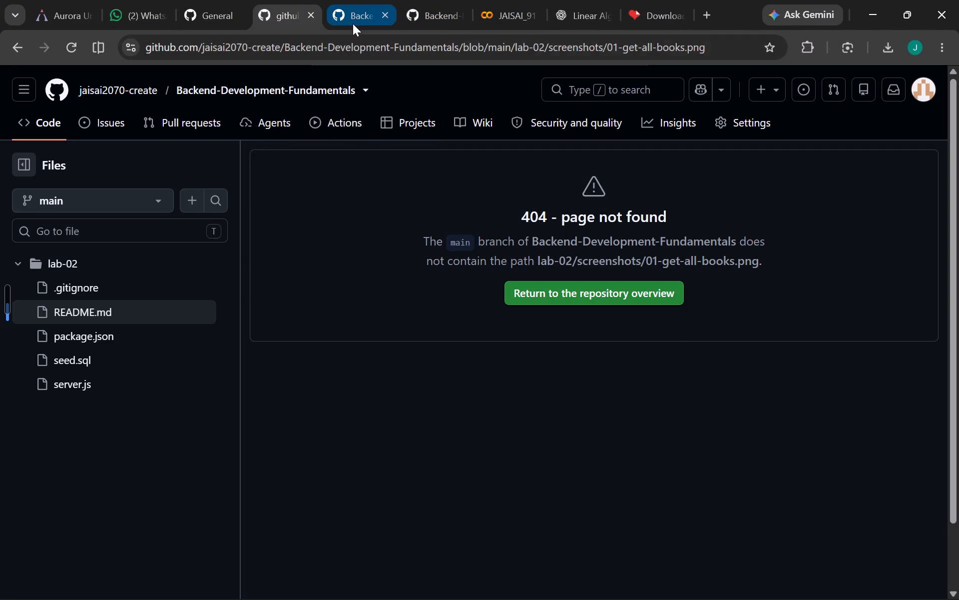
left_click(353, 23)
left_click(72, 42)
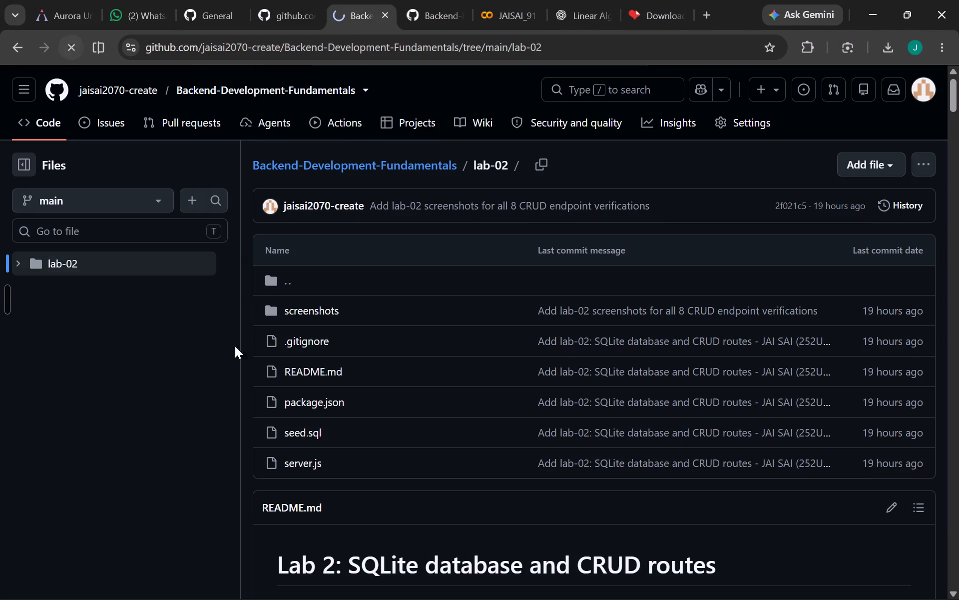
left_click(114, 289)
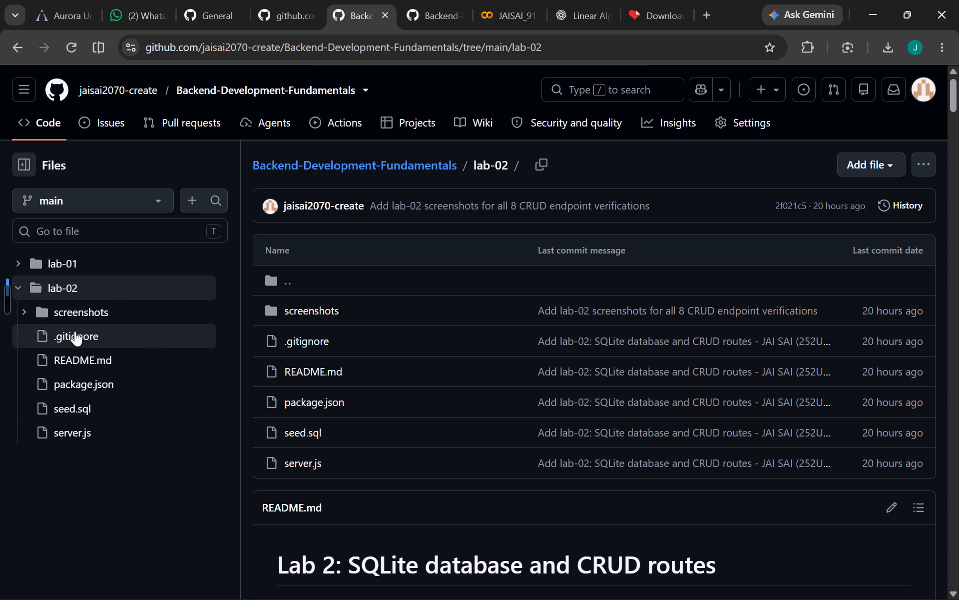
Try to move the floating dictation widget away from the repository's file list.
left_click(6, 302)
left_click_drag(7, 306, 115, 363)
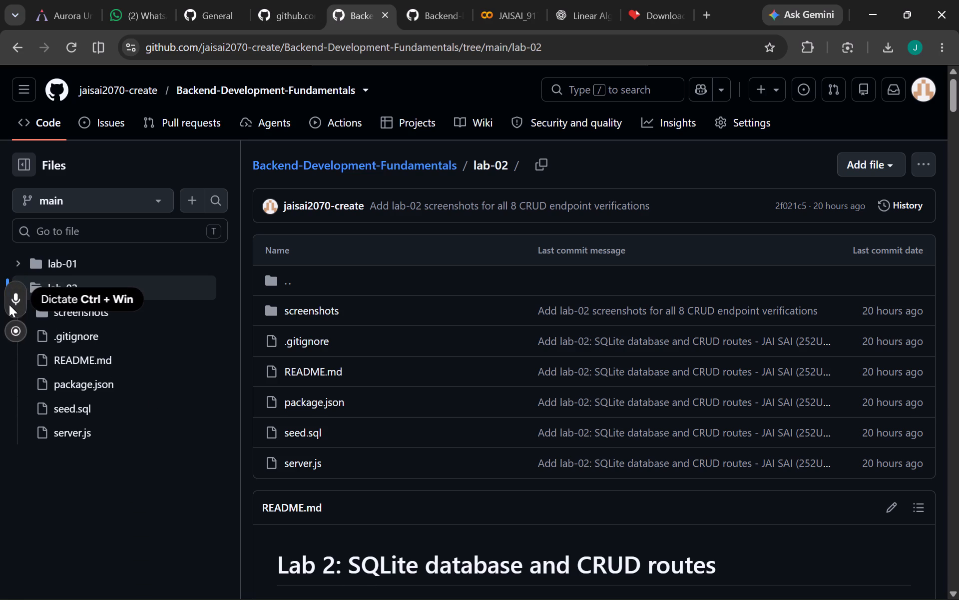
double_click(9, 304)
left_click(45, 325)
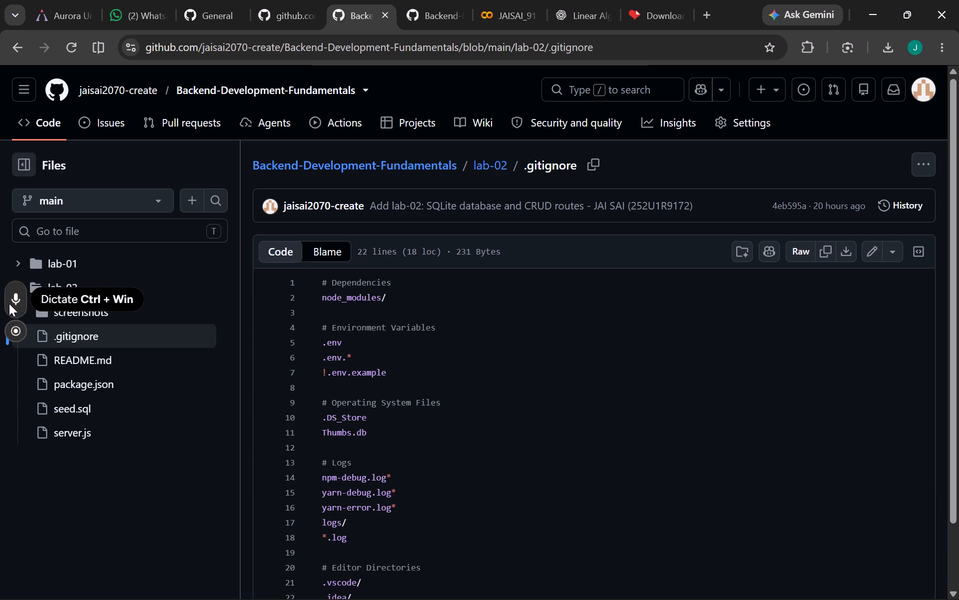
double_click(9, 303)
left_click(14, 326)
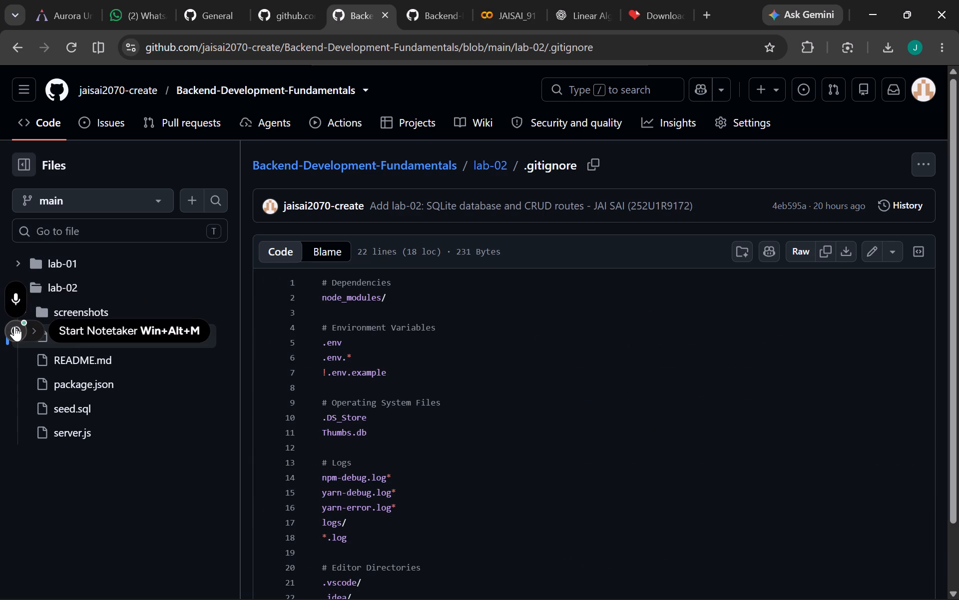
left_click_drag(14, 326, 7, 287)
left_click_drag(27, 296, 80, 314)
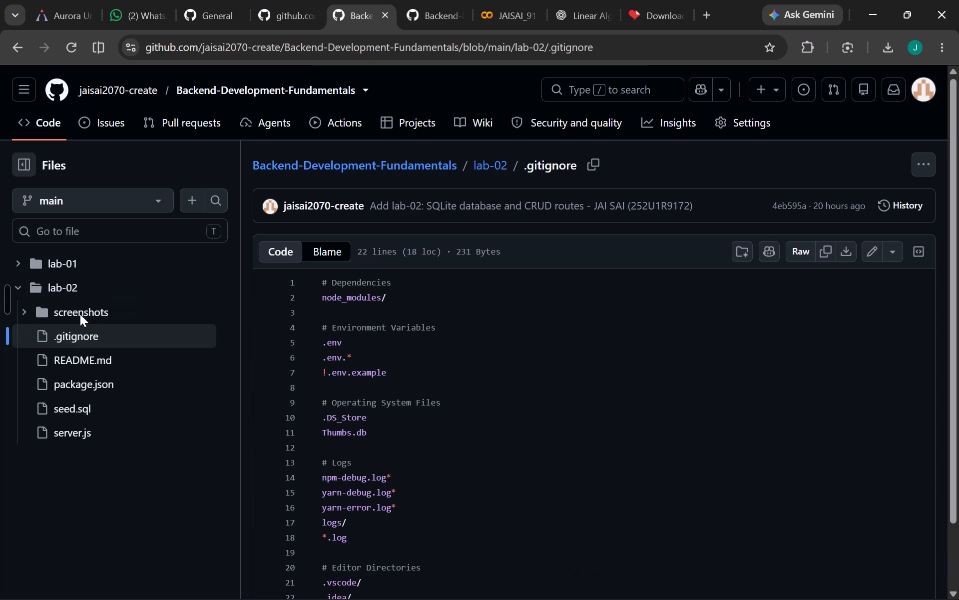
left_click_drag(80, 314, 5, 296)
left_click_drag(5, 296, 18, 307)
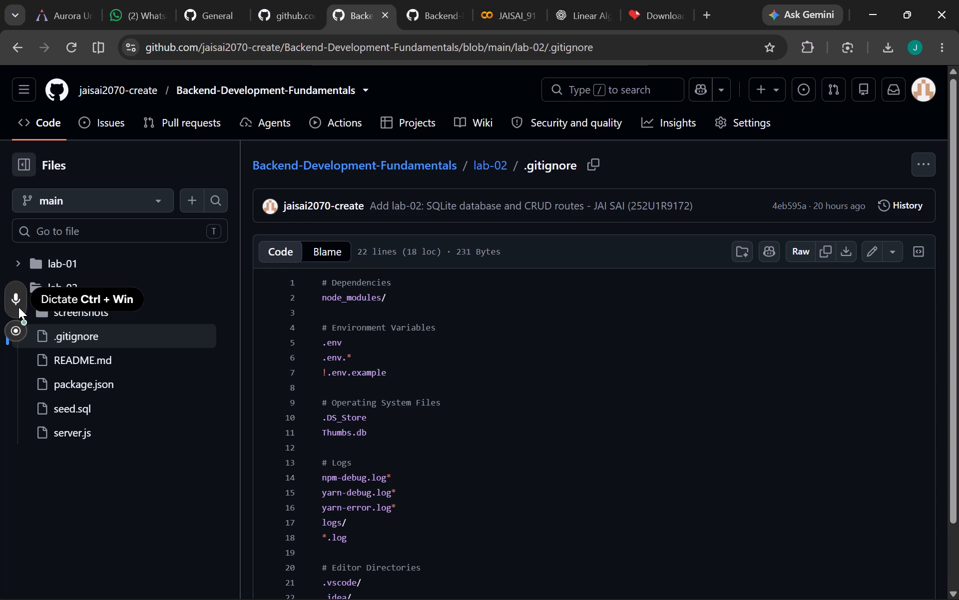
Hide the floating dictation widget for 1 hour.
right_click(18, 307)
right_click(18, 307)
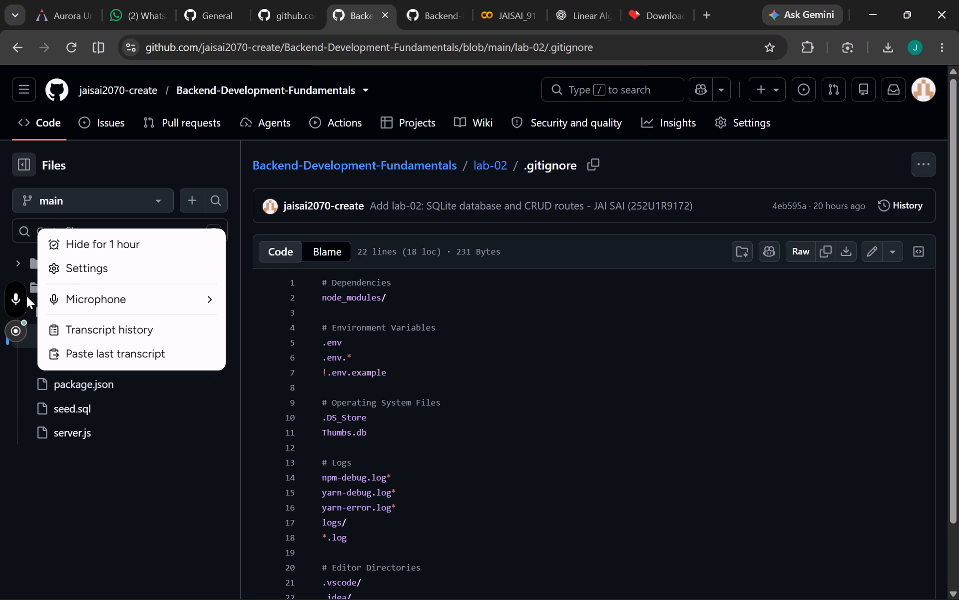
left_click(109, 251)
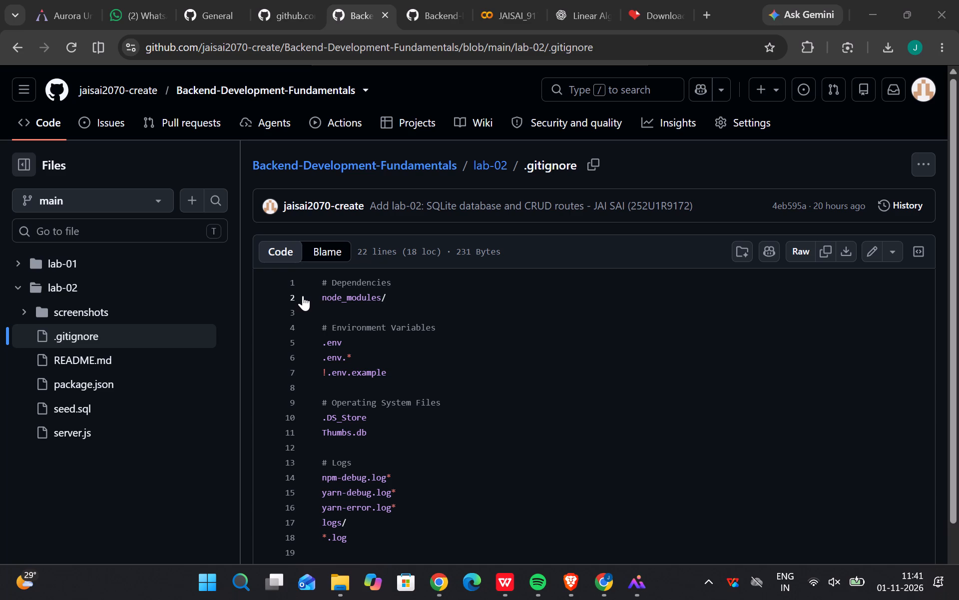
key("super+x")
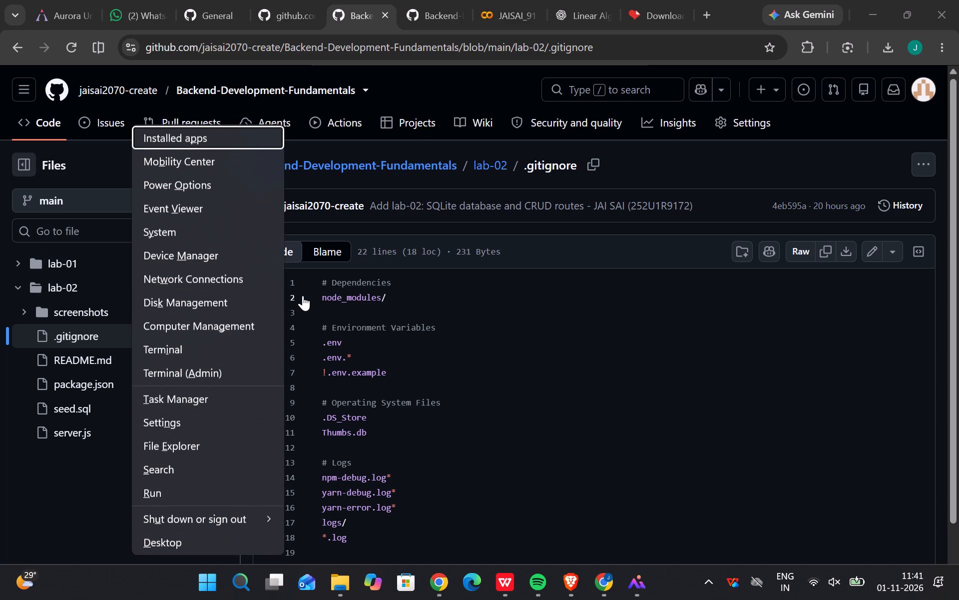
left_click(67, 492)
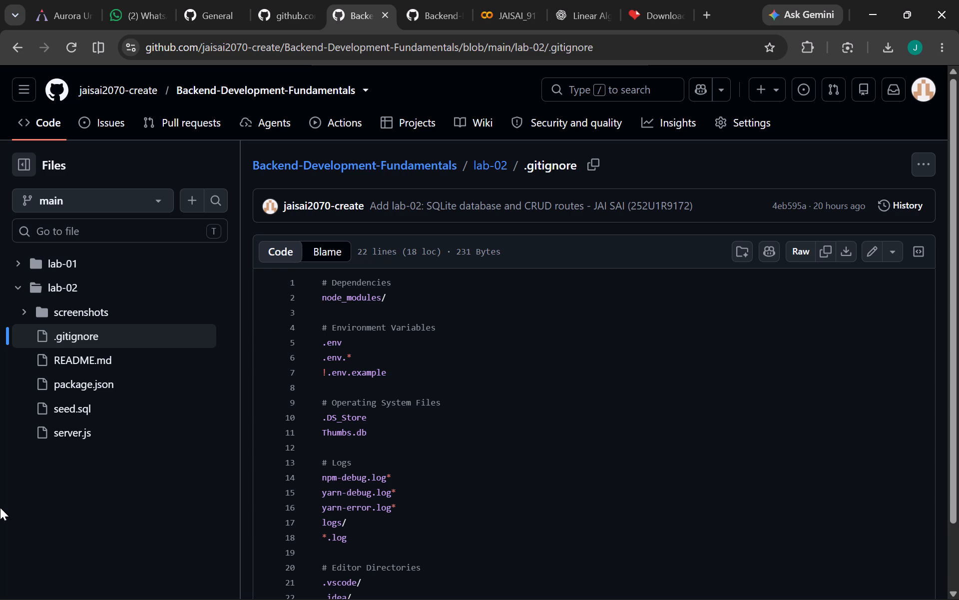
Examine the lab-02 folder's screenshots and its README.md in the repository.
left_click(89, 311)
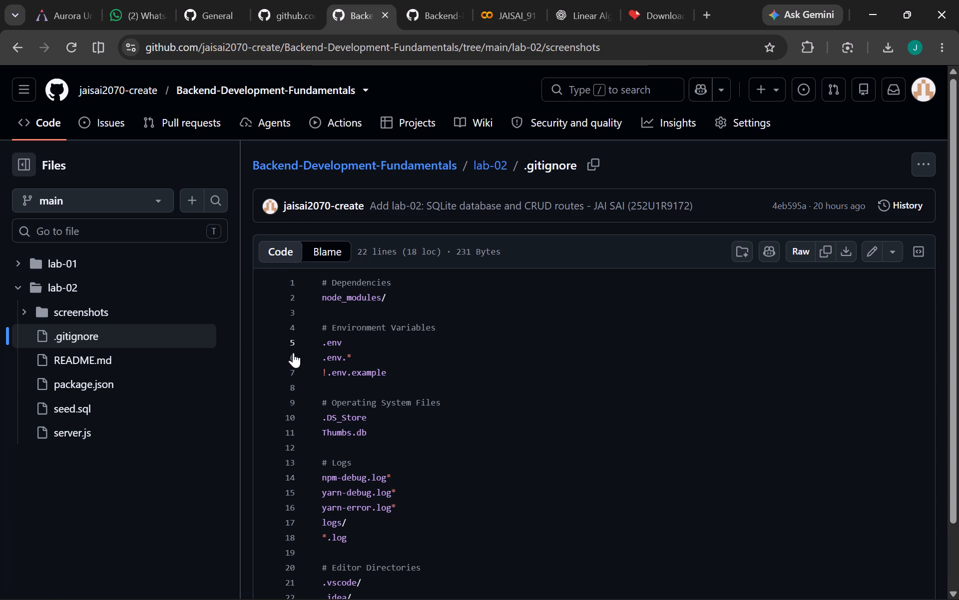
left_click(370, 311)
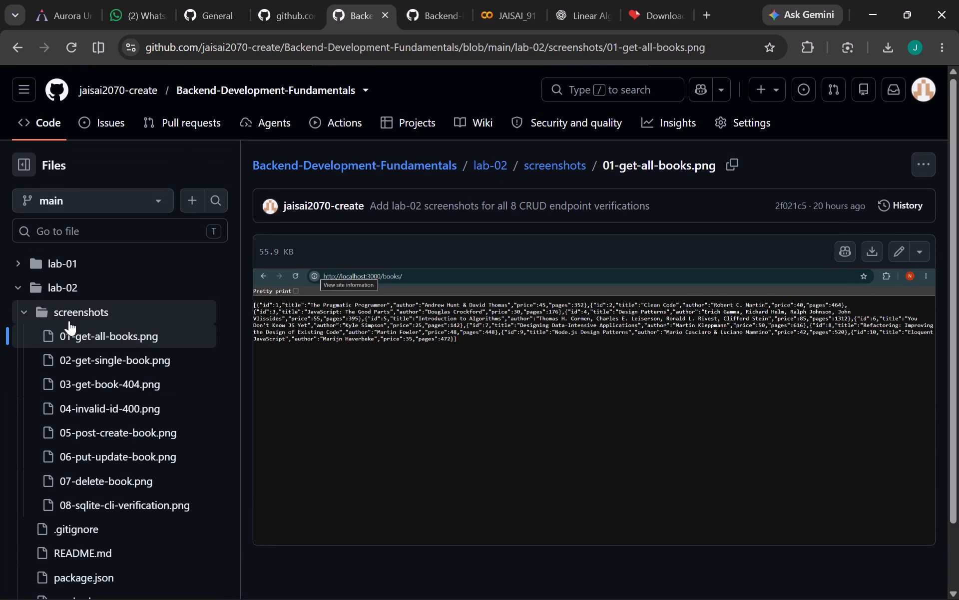
scroll(110, 556, "down", 1)
left_click(95, 481)
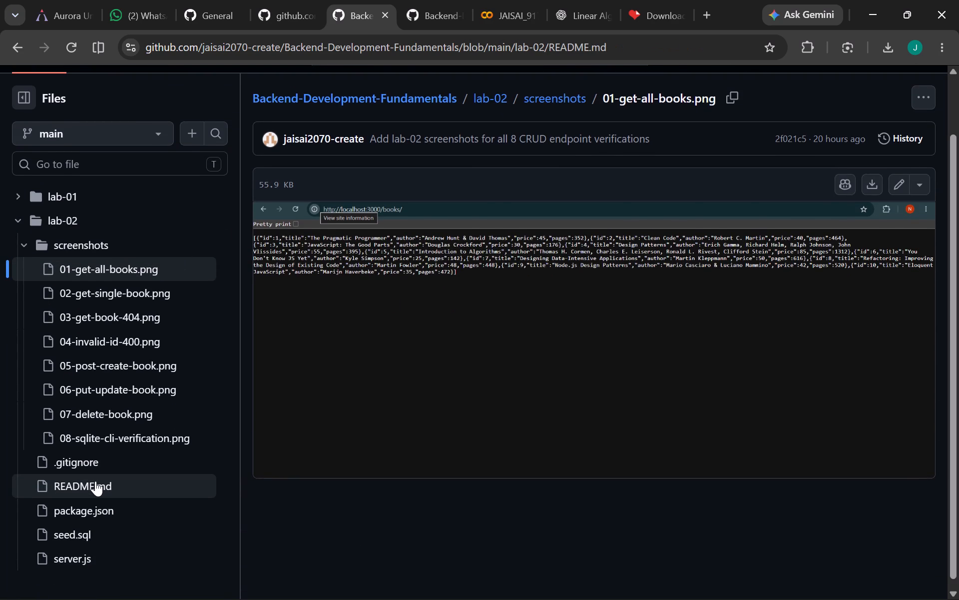
scroll(406, 456, "down", 1)
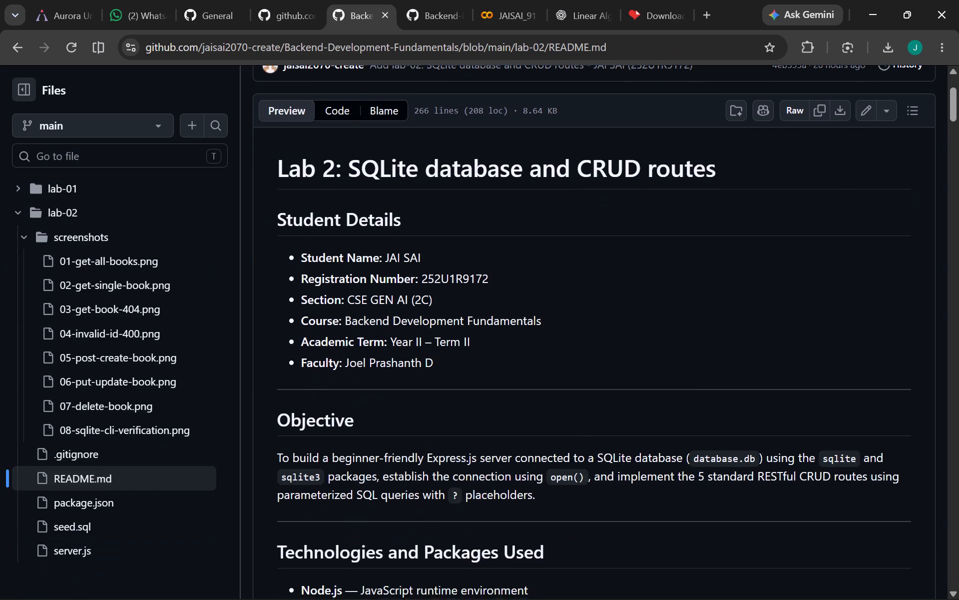
scroll(406, 456, "down", 2)
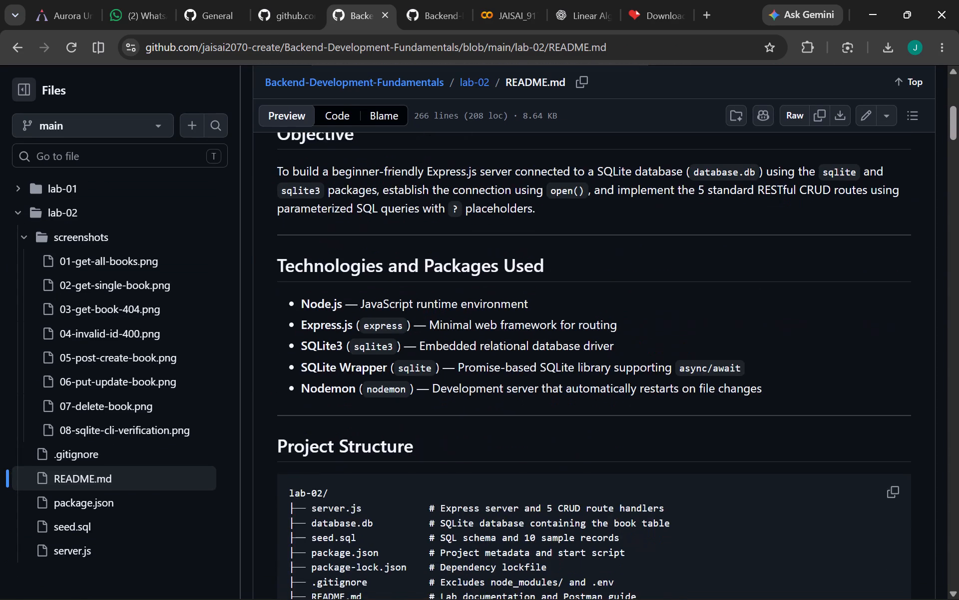
scroll(406, 456, "down", 2)
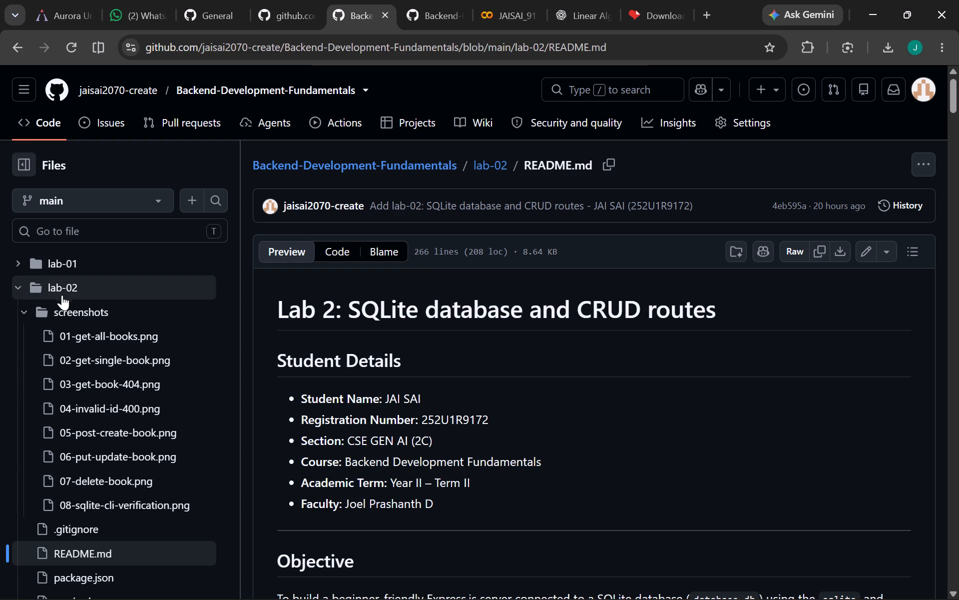
left_click(19, 285)
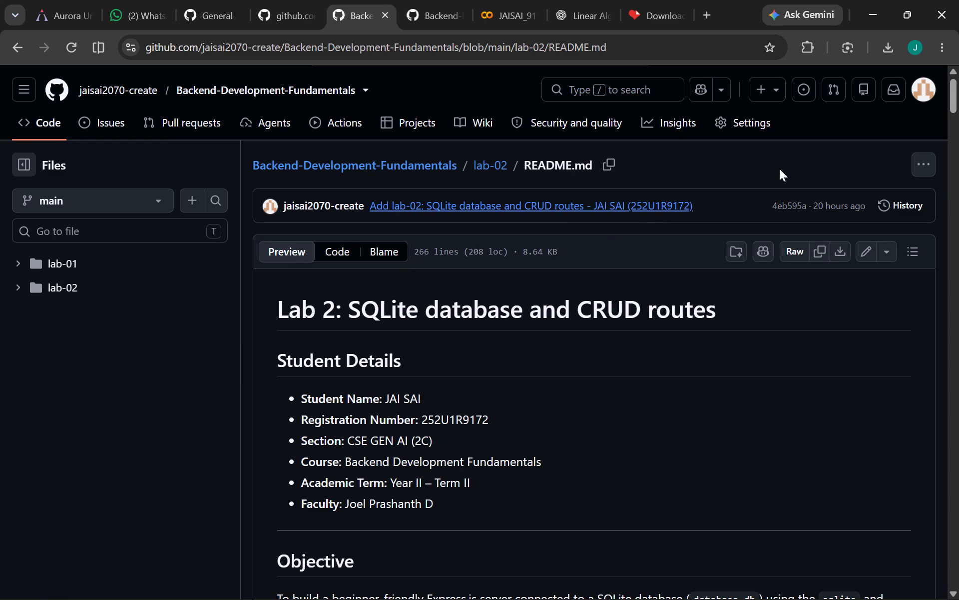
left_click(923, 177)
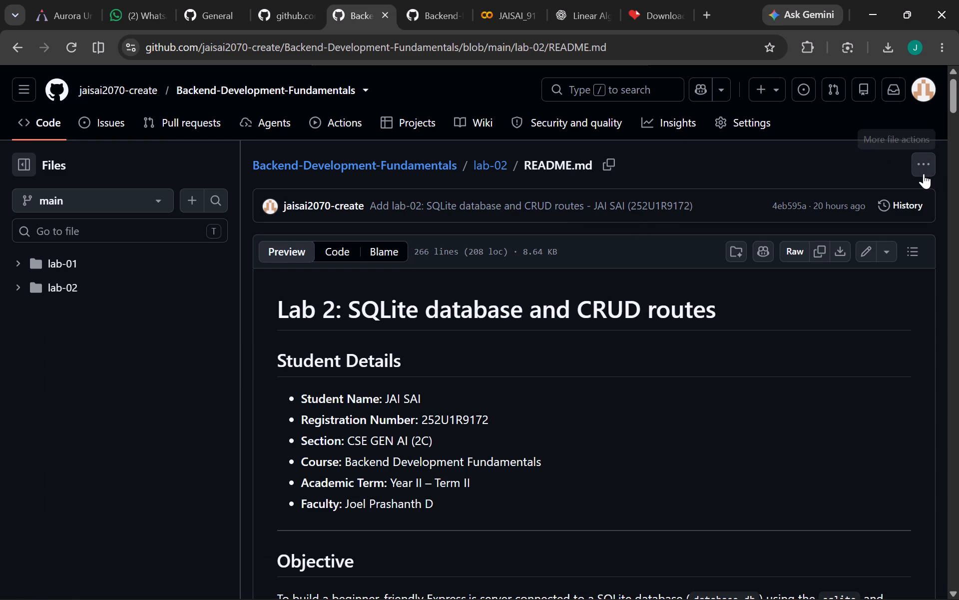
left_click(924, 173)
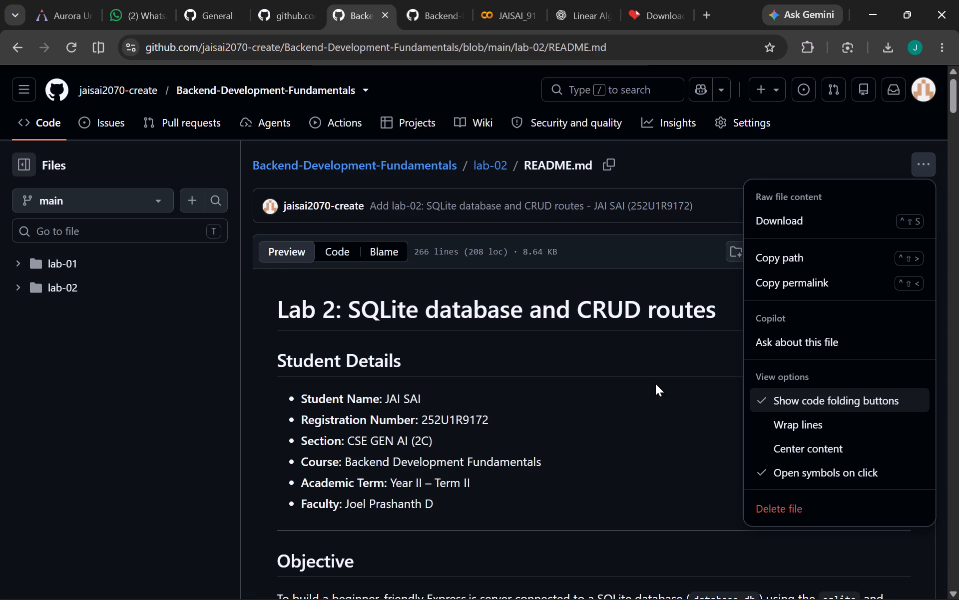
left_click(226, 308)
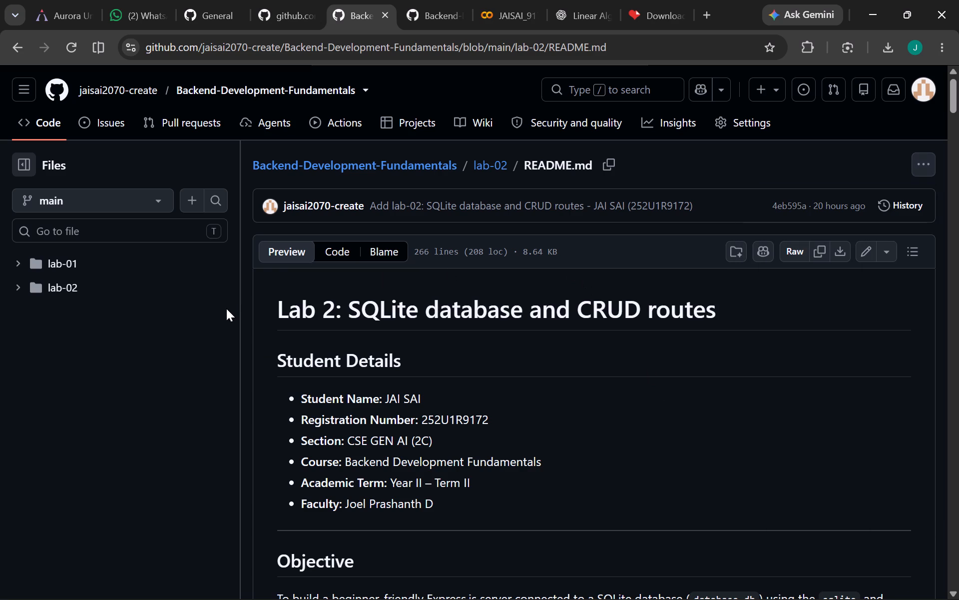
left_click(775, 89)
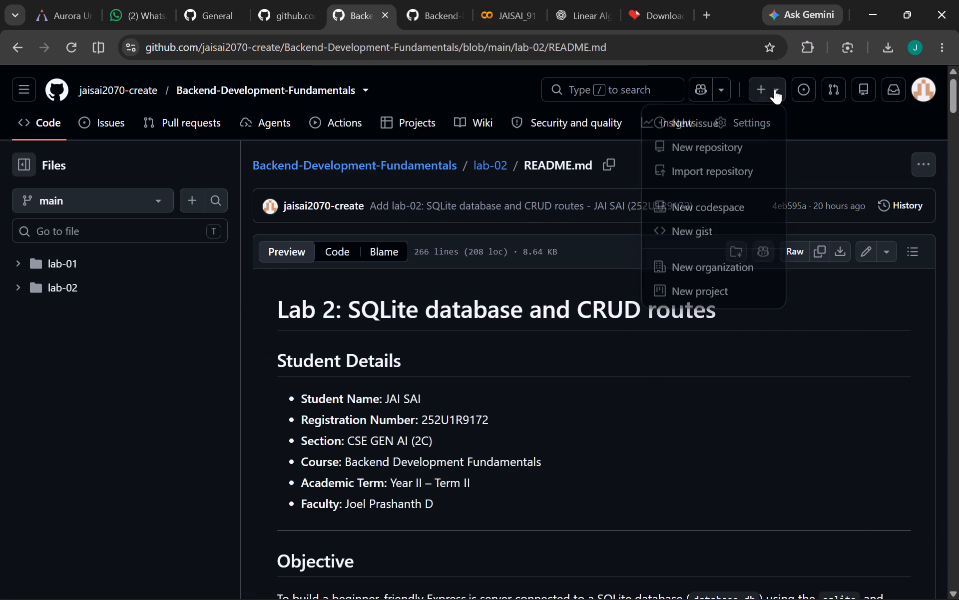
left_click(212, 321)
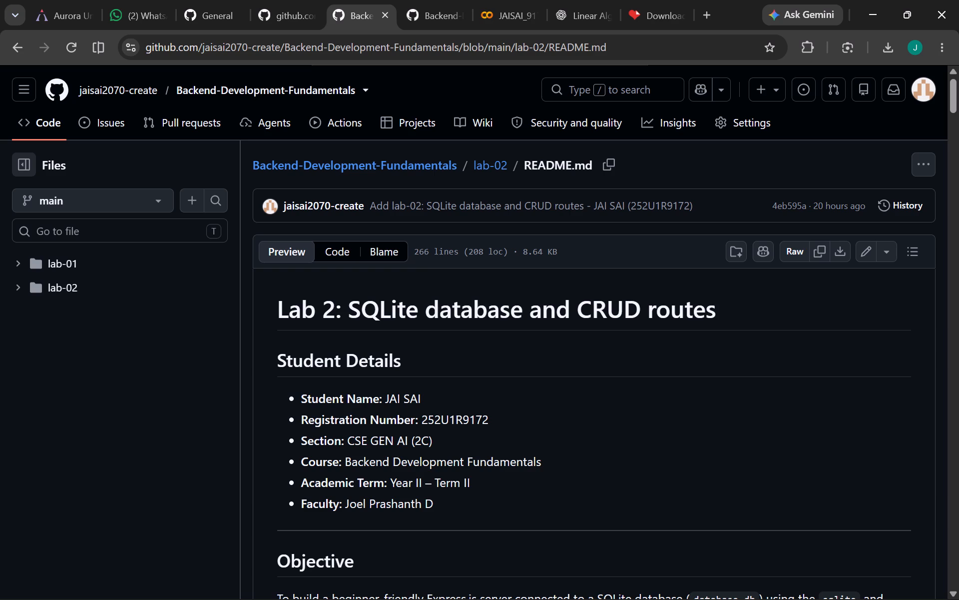
Copy the web address of the repository's lab-02 folder and paste it below the tables in the WPS Office lab report.
left_click(27, 265)
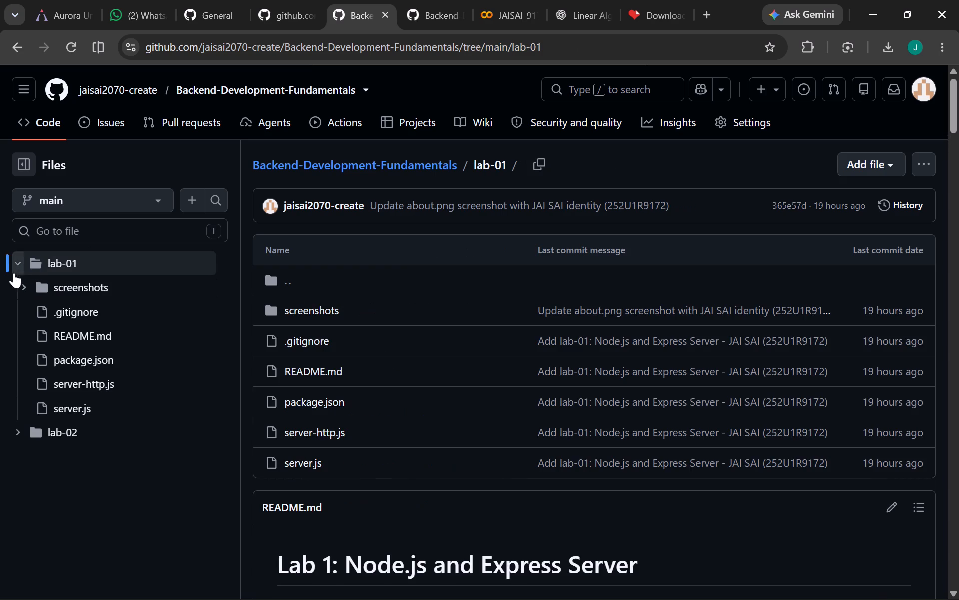
left_click(19, 260)
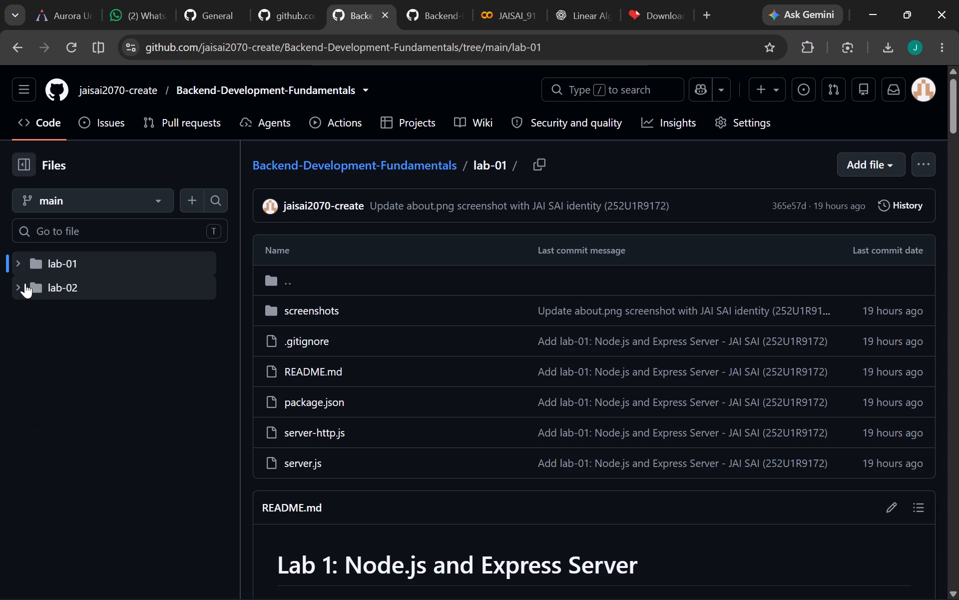
left_click(25, 283)
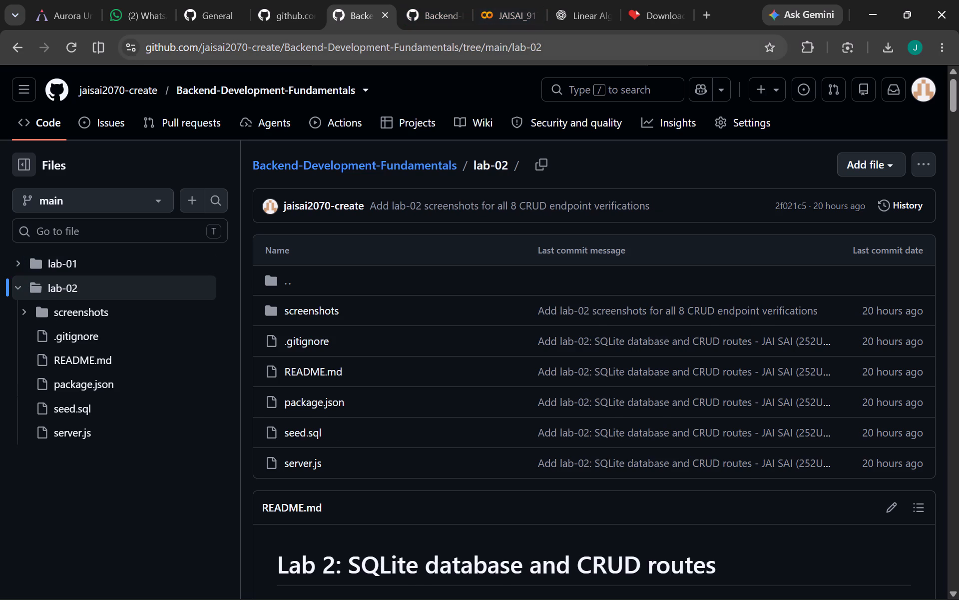
left_click_drag(549, 54, 142, 53)
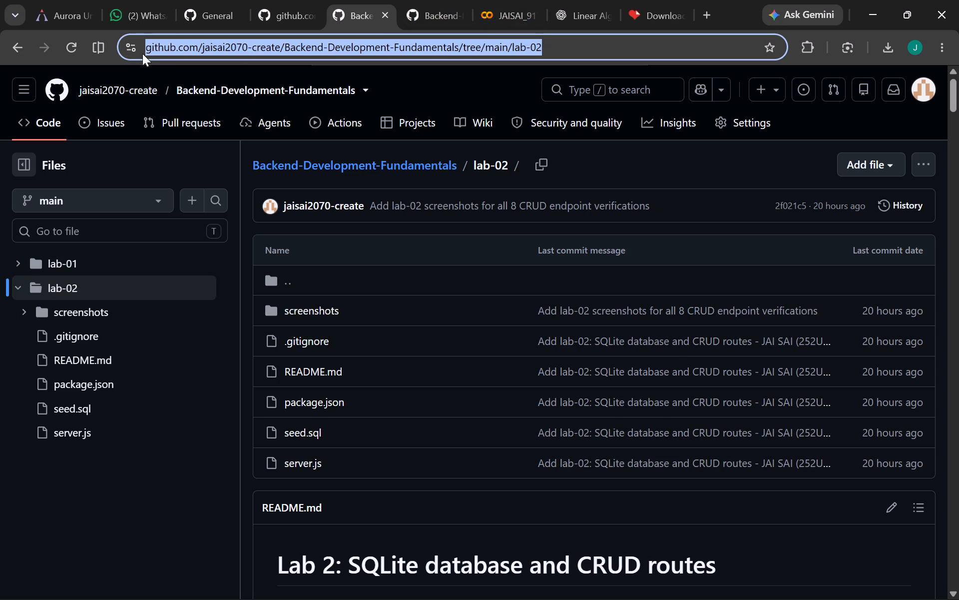
key("ctrl+c")
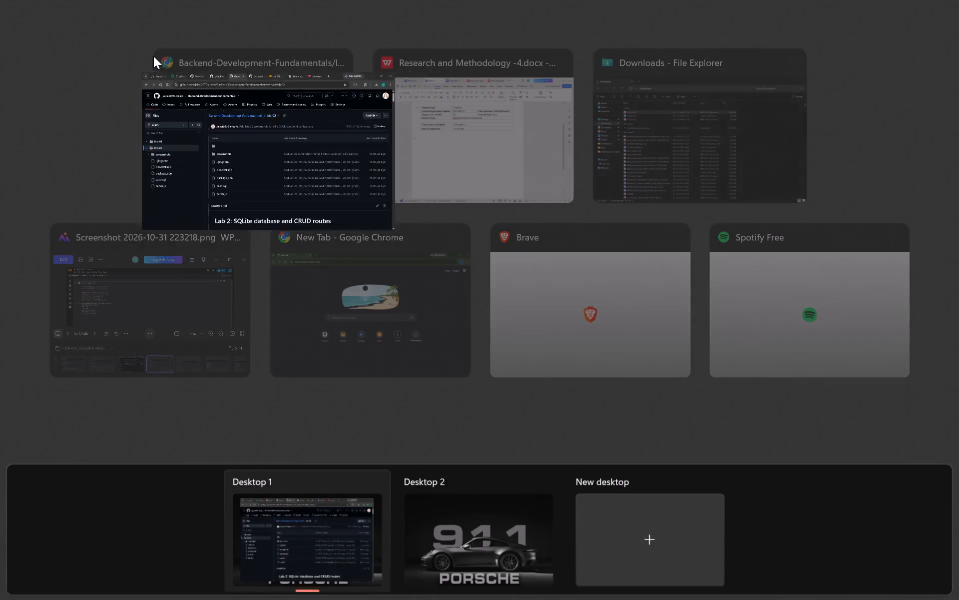
left_click(406, 116)
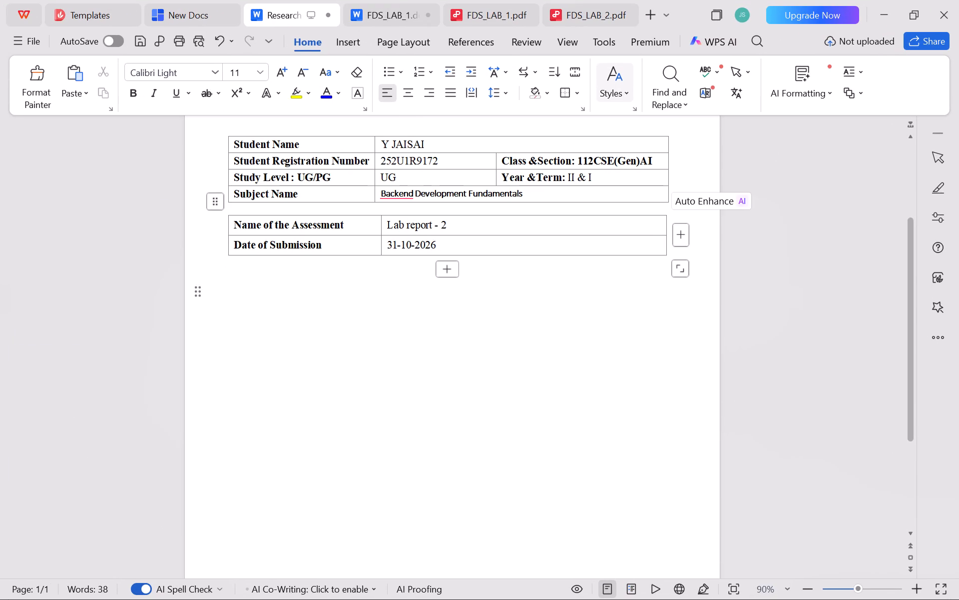
key("ctrl+v")
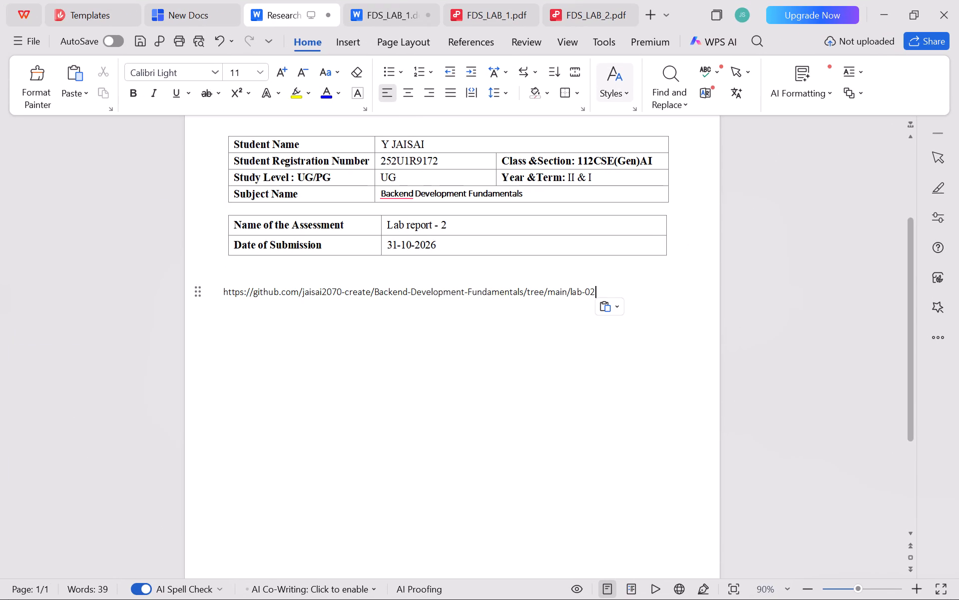
Insert a new line between the tables and the pasted GitHub link, and start its label with "Repo".
left_click(350, 269)
key("BackSpace")
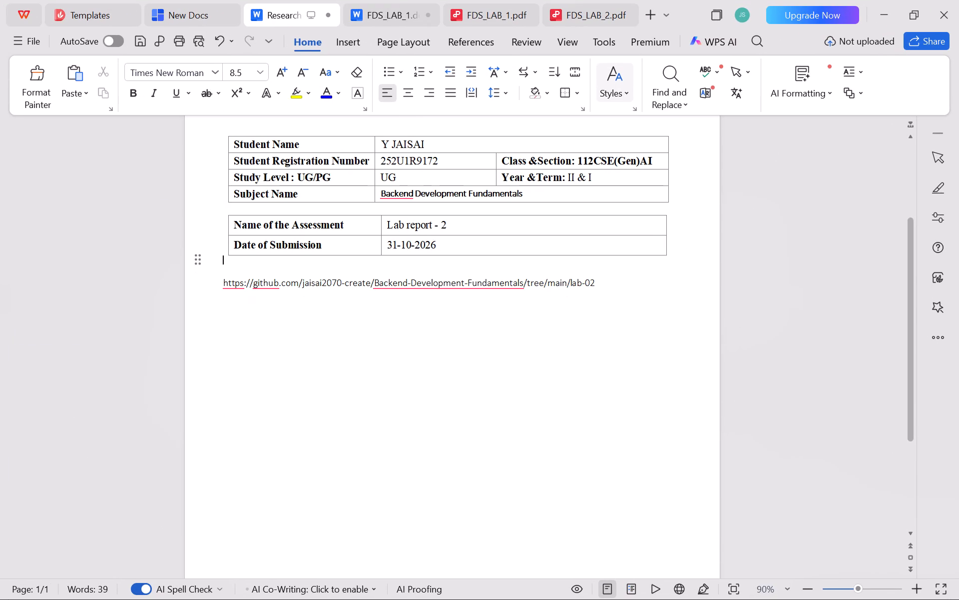
key("Return")
key("Return")
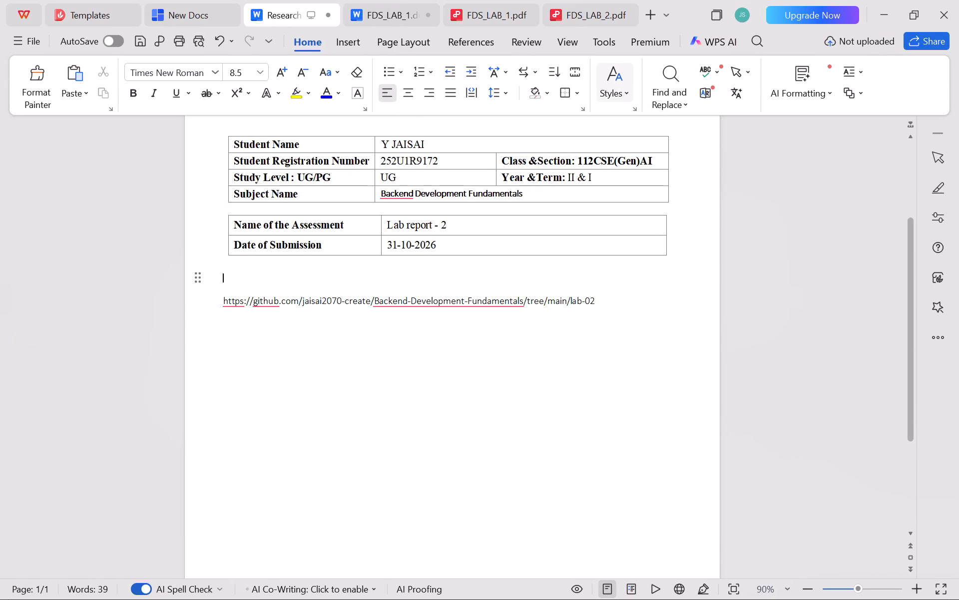
type("Repo")
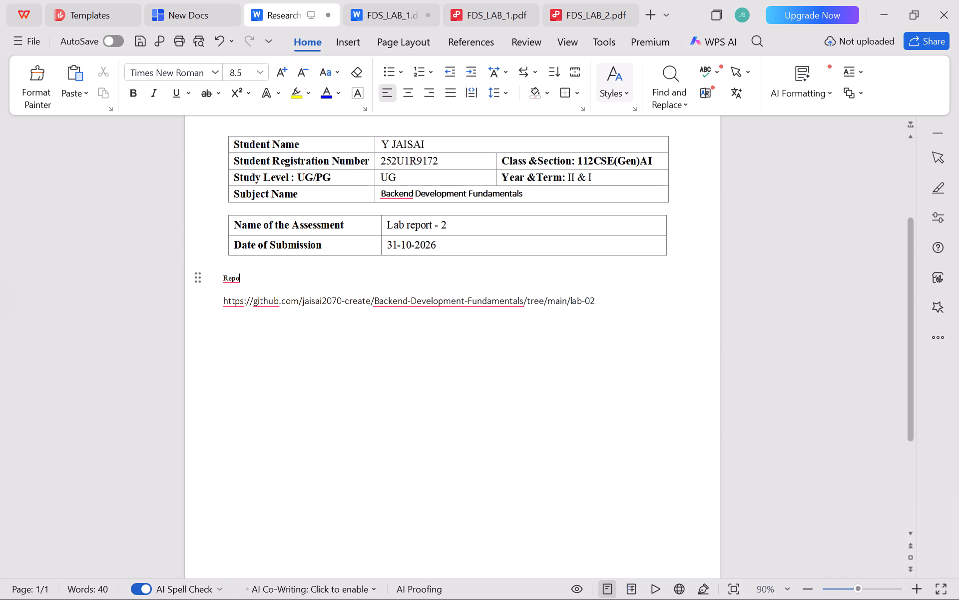
key("space")
type("link")
key("BackSpace")
key("BackSpace")
key("BackSpace")
key("BackSpace")
Check the word "repository" on the GitHub page in Chrome, and complete the label as "Repository" in the WPS Office document.
left_click(450, 155)
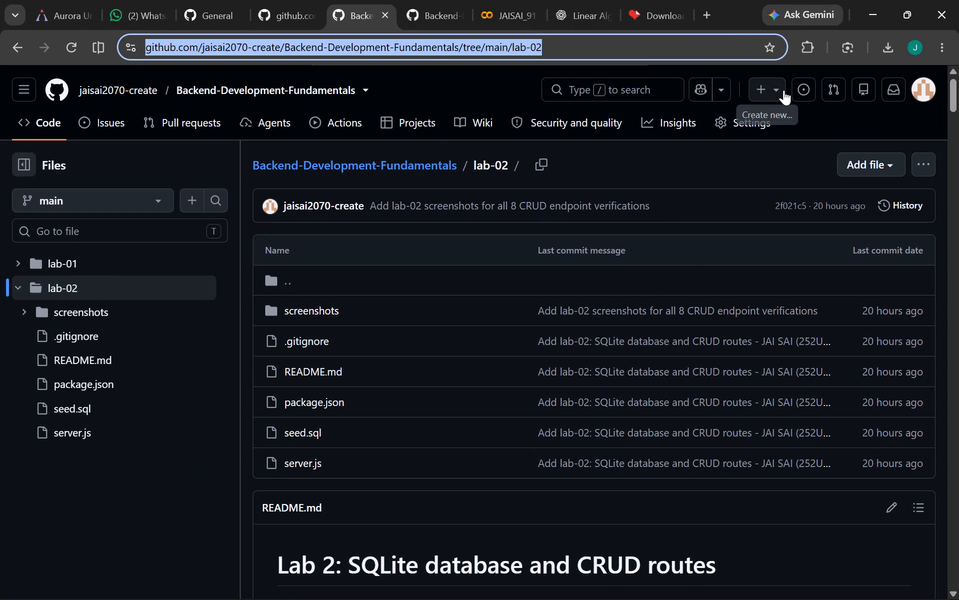
left_click(784, 90)
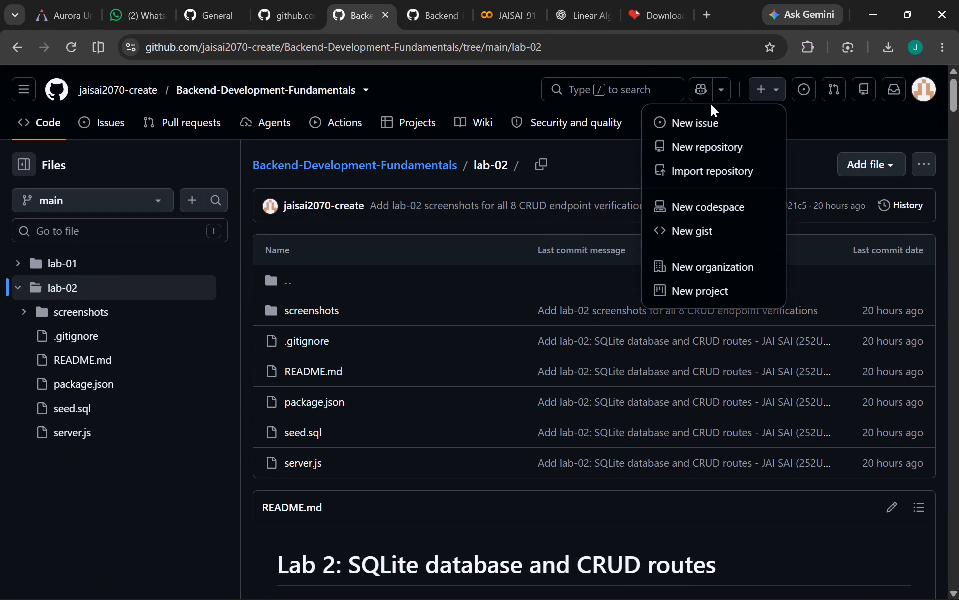
left_click(472, 135)
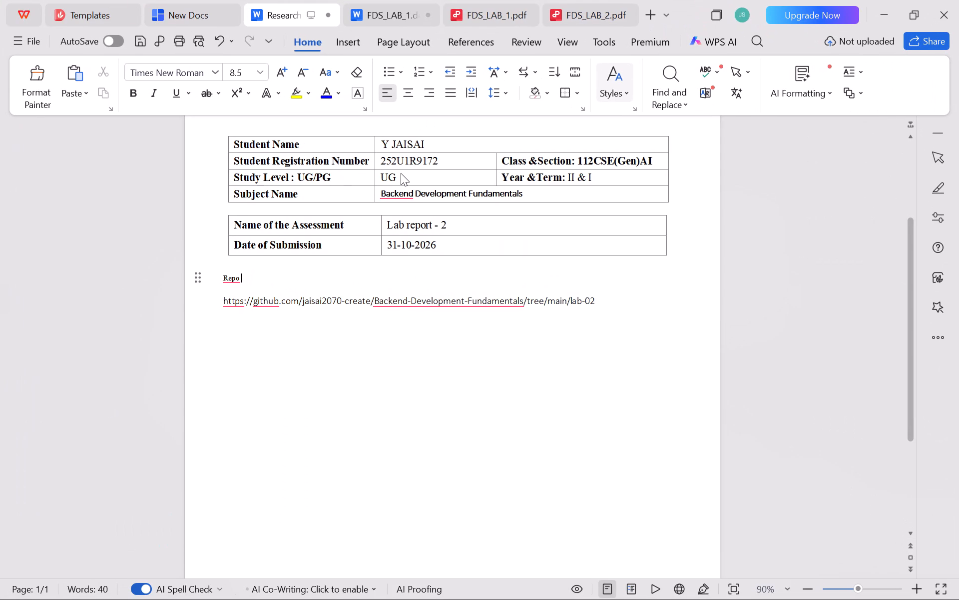
key("BackSpace")
type("sito")
type("ry")
Set the font size of the "Repository" label to 12.
left_click_drag(291, 282, 214, 275)
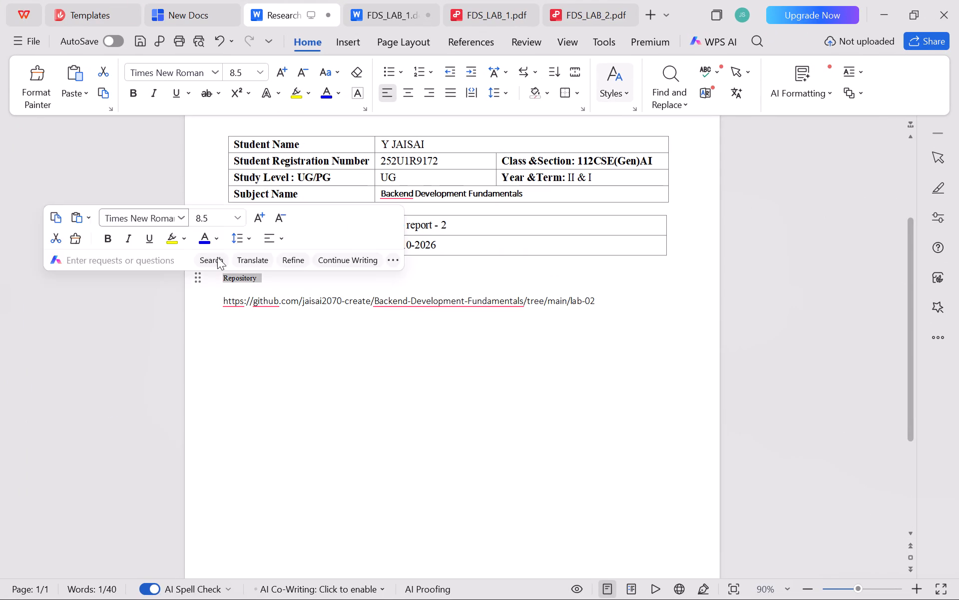
left_click(237, 218)
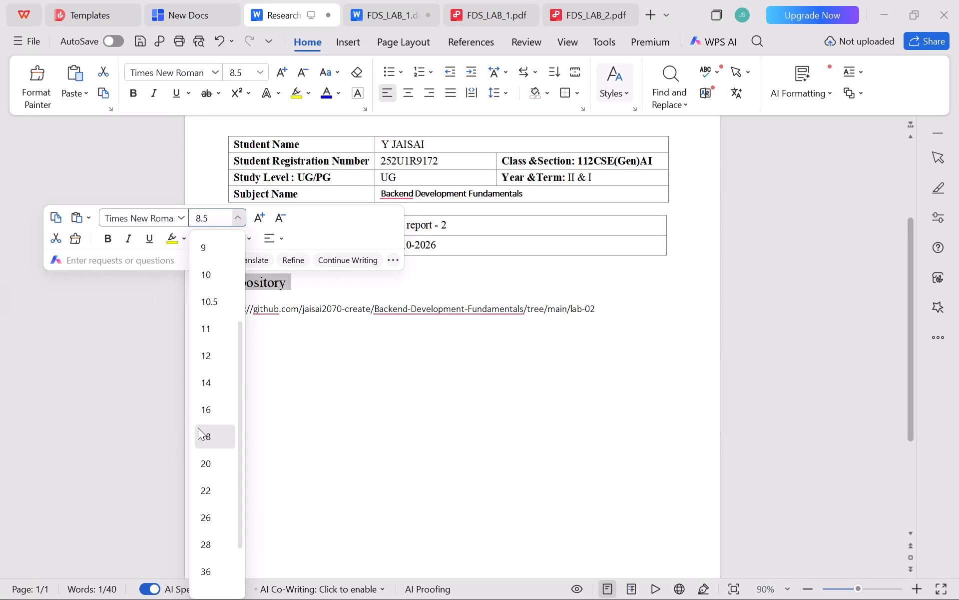
left_click(209, 364)
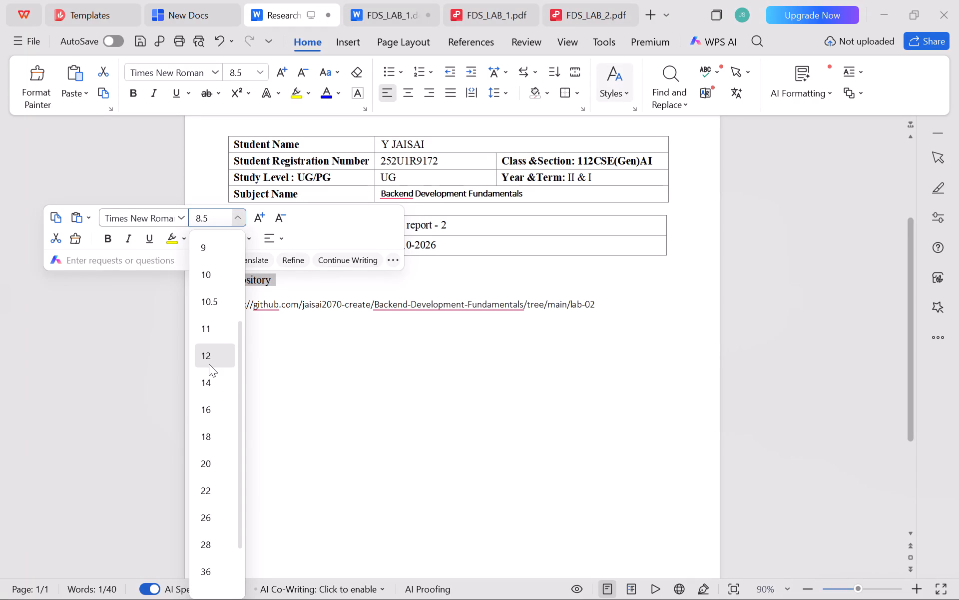
left_click(325, 291)
Extend the label to "Repository Link :" and add an empty line between it and the GitHub link.
left_click(316, 287)
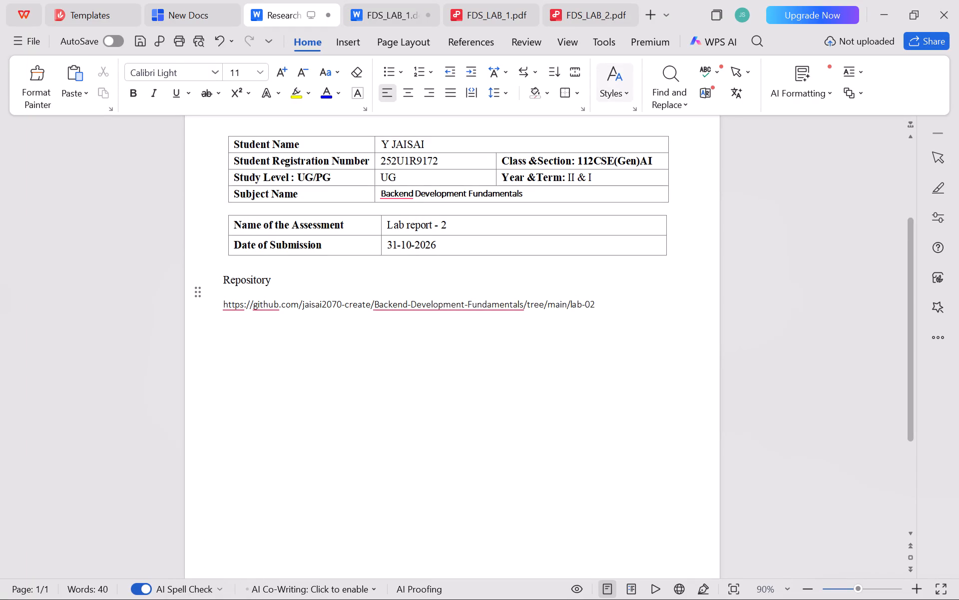
left_click(312, 283)
key("space")
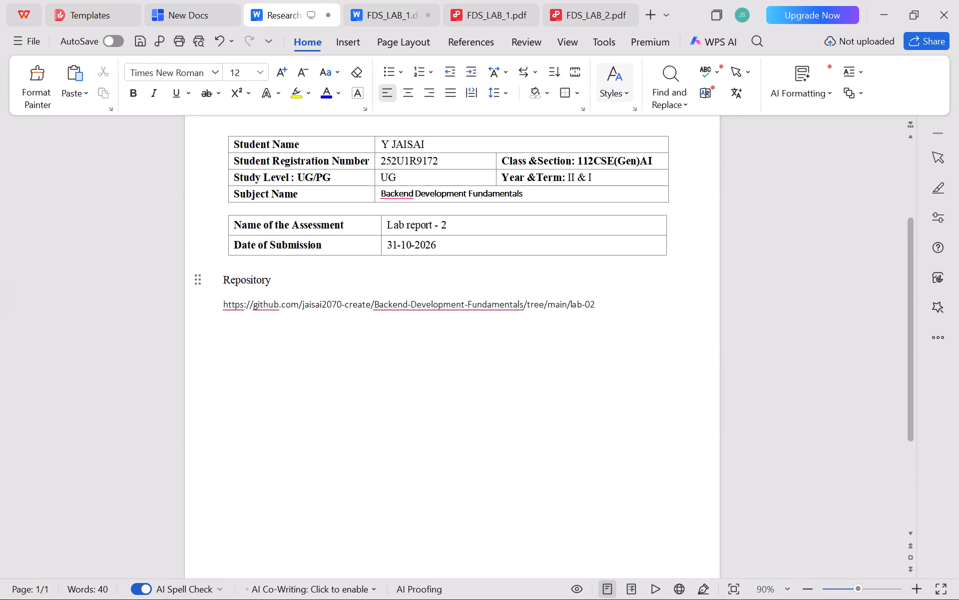
type("Li")
type("nk")
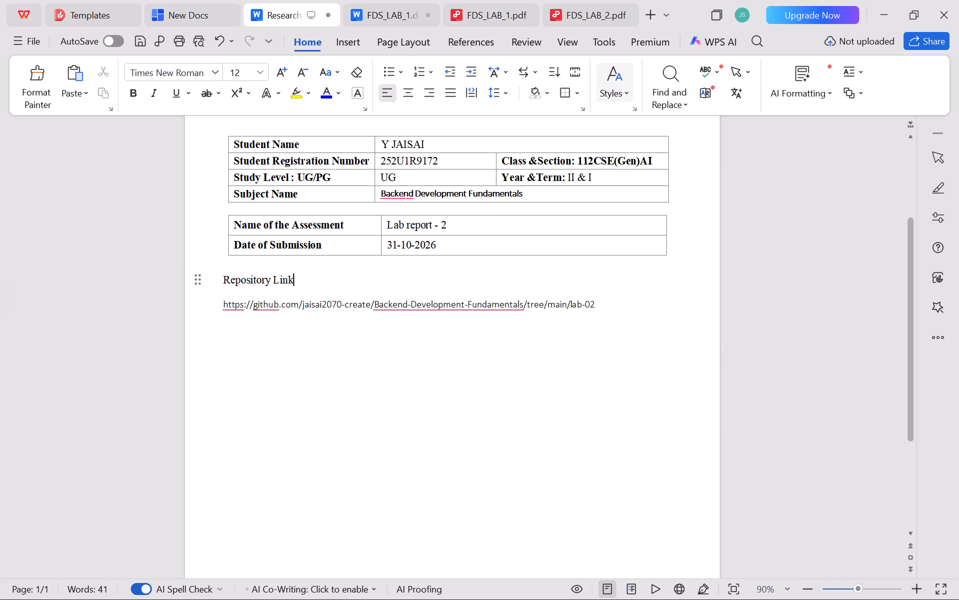
key("space")
key("shift+colon")
key("Return")
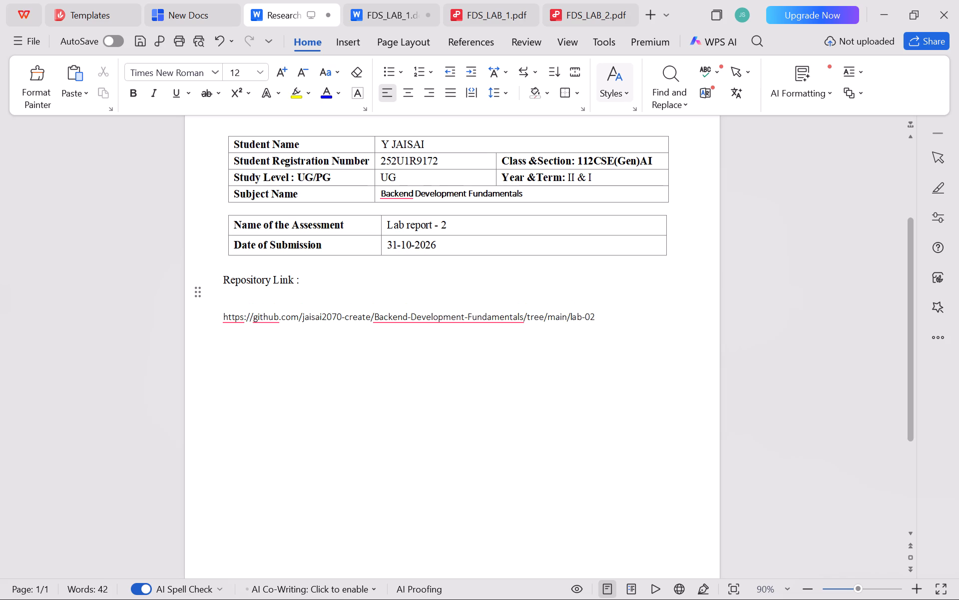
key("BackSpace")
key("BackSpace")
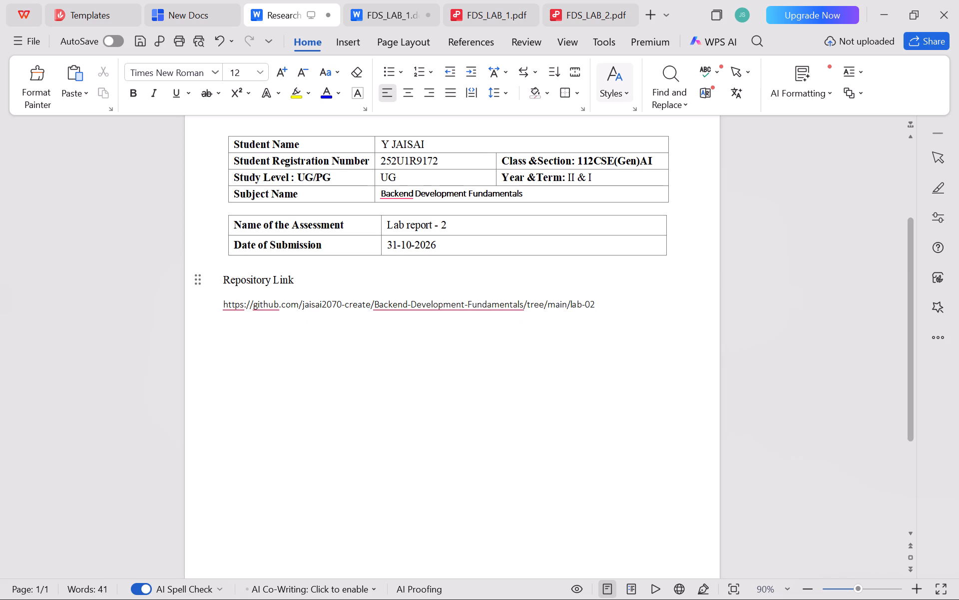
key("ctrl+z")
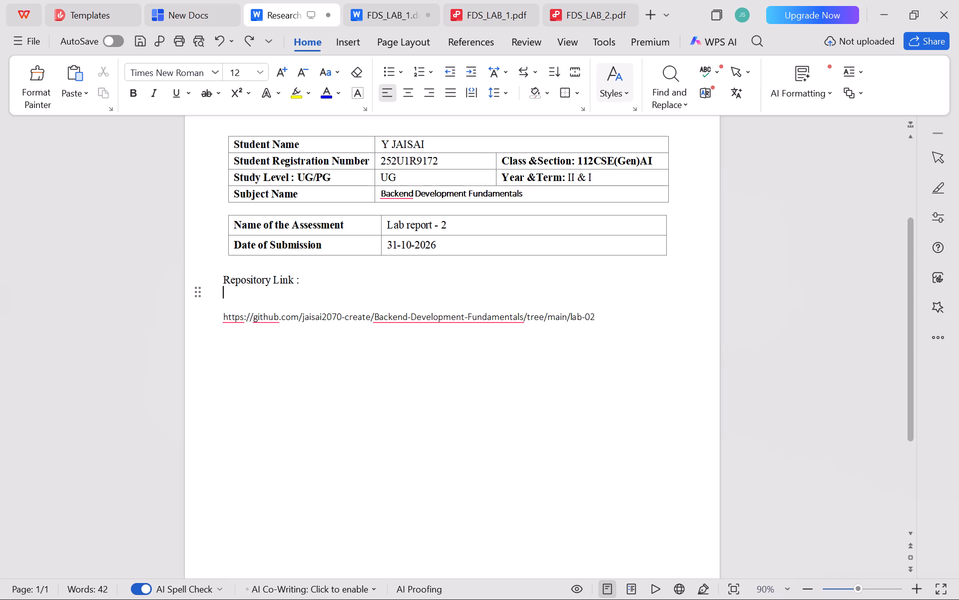
Add two empty lines above the "Repository Link :" label and remove one empty line between it and the GitHub link.
left_click(217, 271)
key("Return")
key("Return")
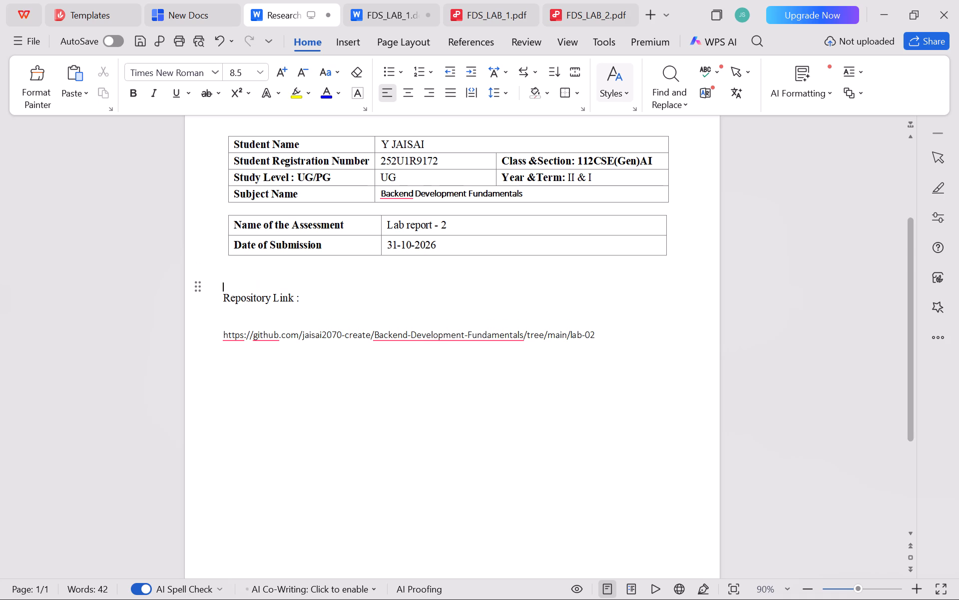
left_click(225, 324)
key("BackSpace")
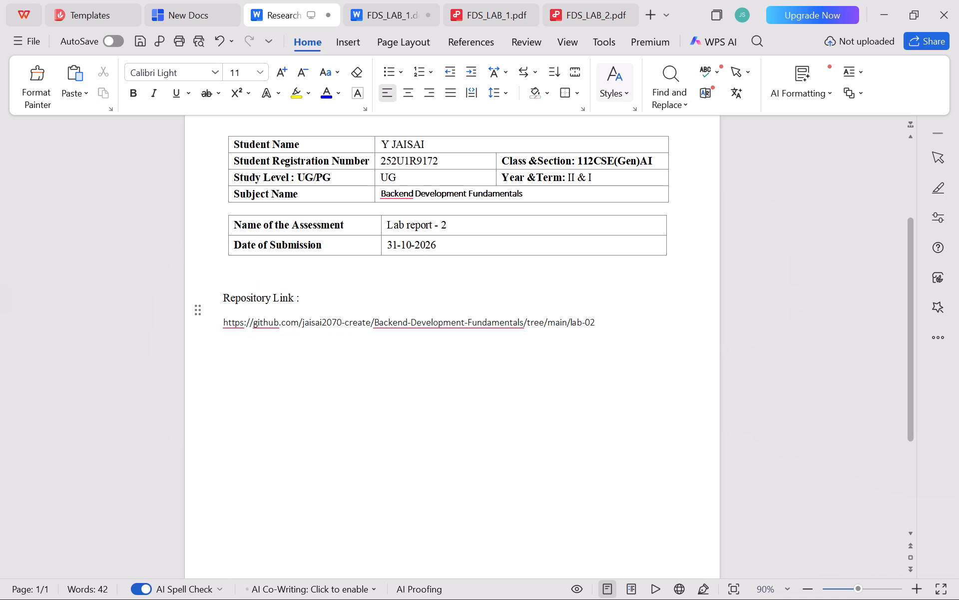
Turn the pasted GitHub URL into a hyperlink to the Backend-Development-Fundamentals lab-02 address.
scroll(452, 441, "up", 1)
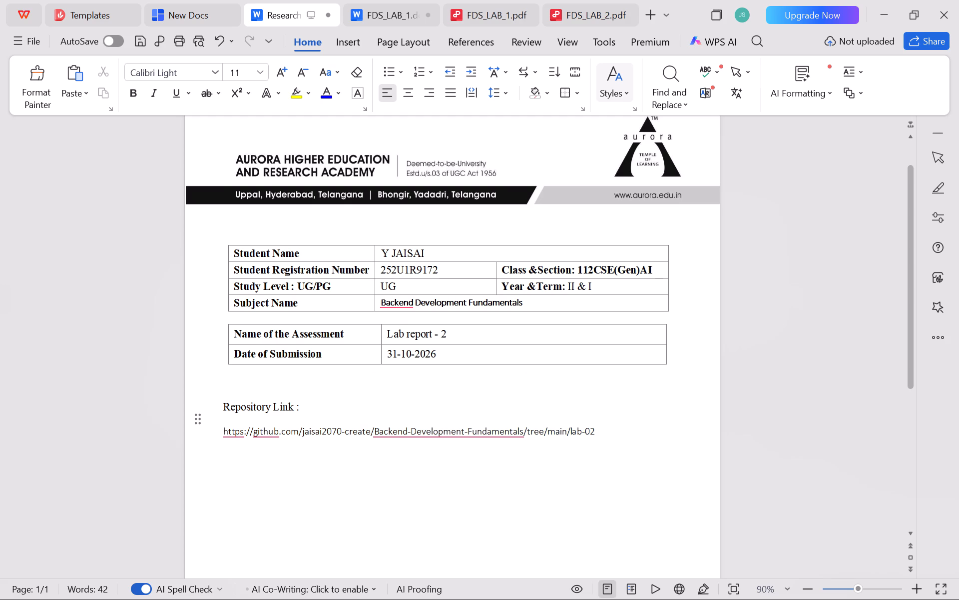
left_click_drag(599, 426, 401, 419)
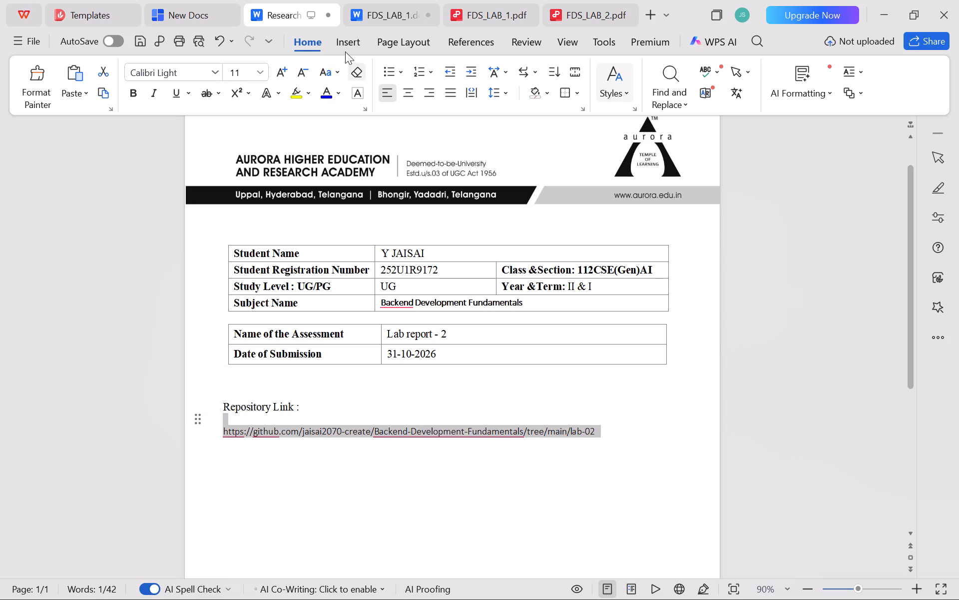
left_click(335, 37)
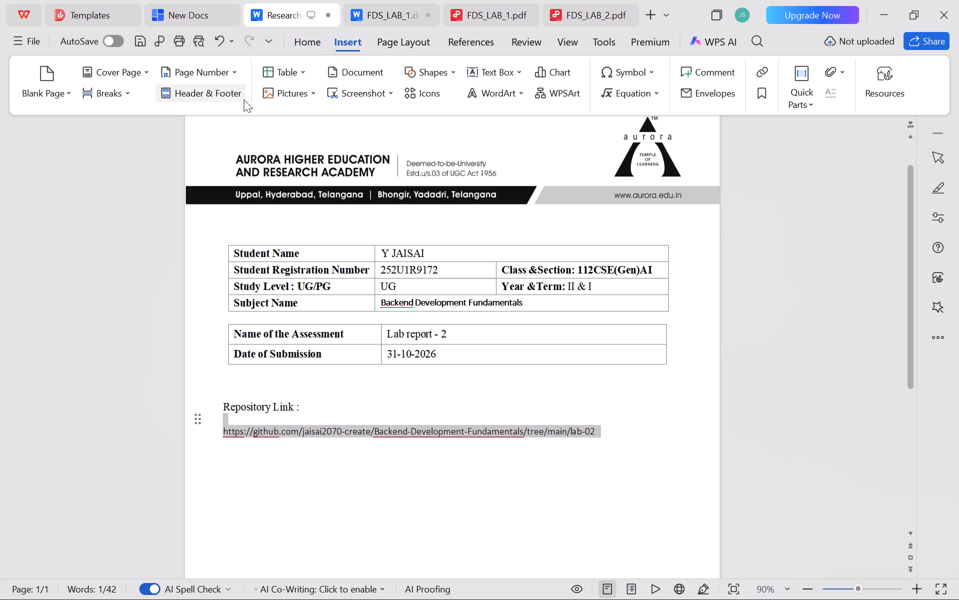
left_click(759, 73)
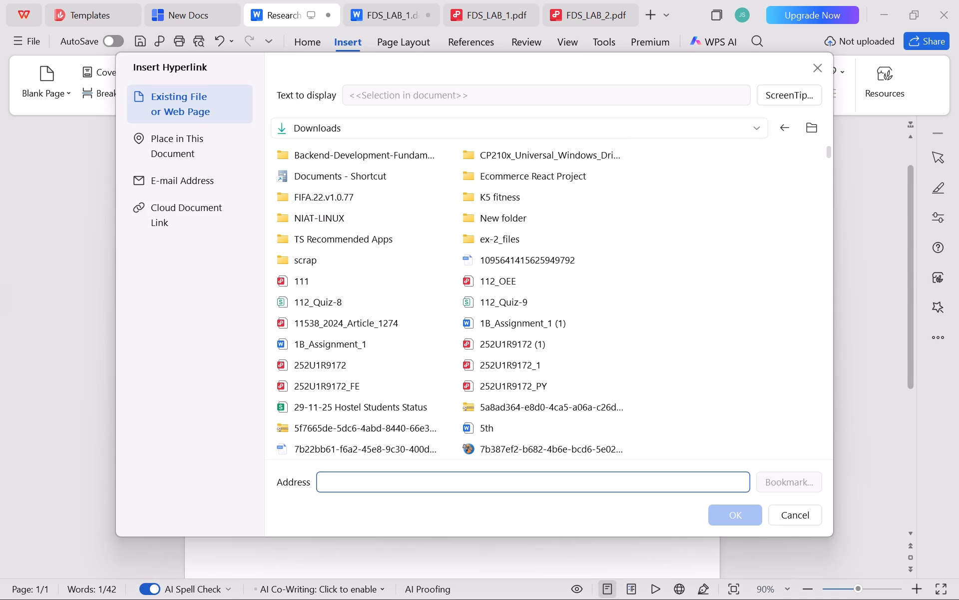
key("ctrl+v")
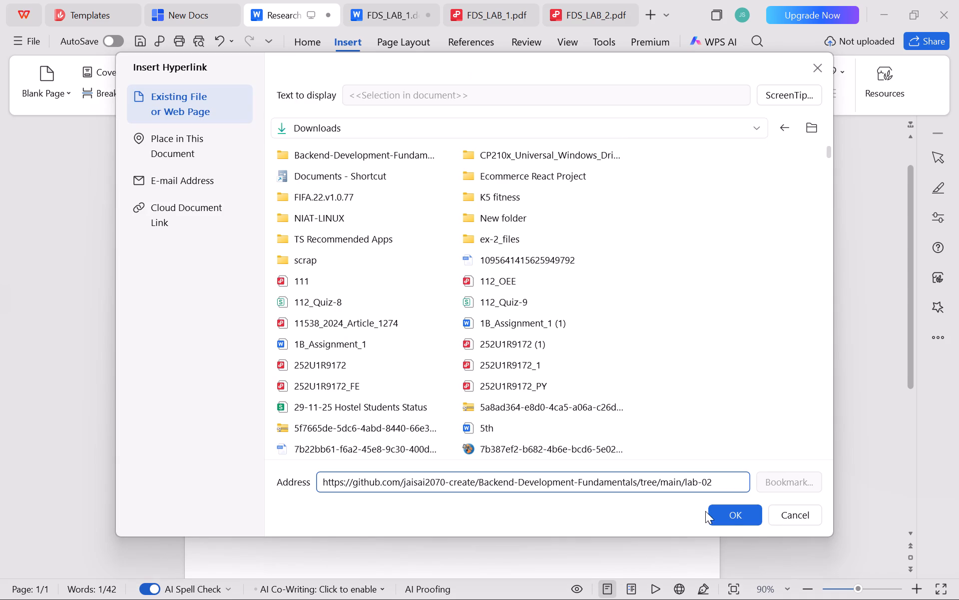
left_click(730, 515)
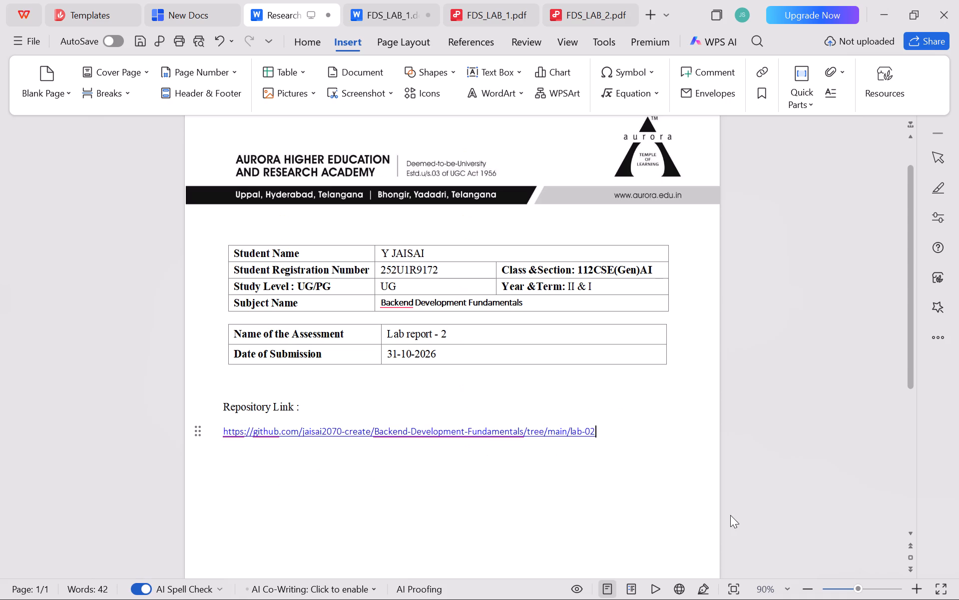
Test the hyperlink by checking the lab-02 GitHub page in Chrome, and return to the WPS Office document.
left_click(578, 431, "ctrl")
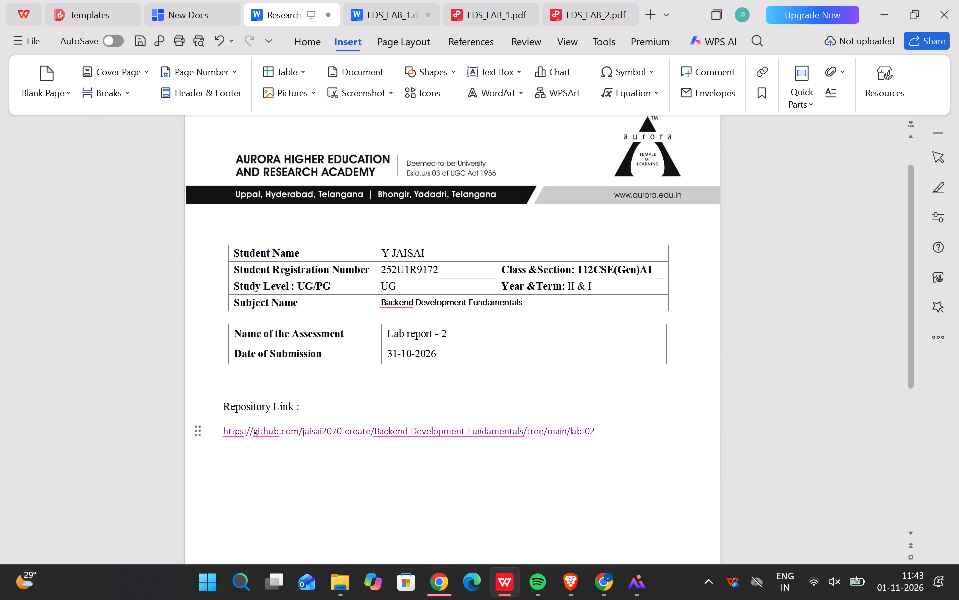
left_click(568, 431)
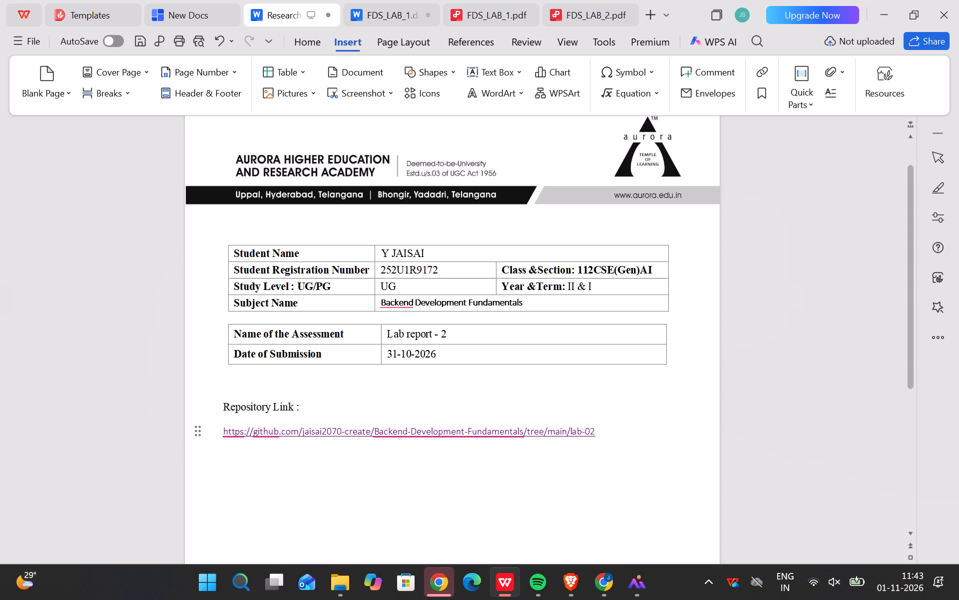
left_click(564, 431, "ctrl")
left_click(564, 431, "ctrl")
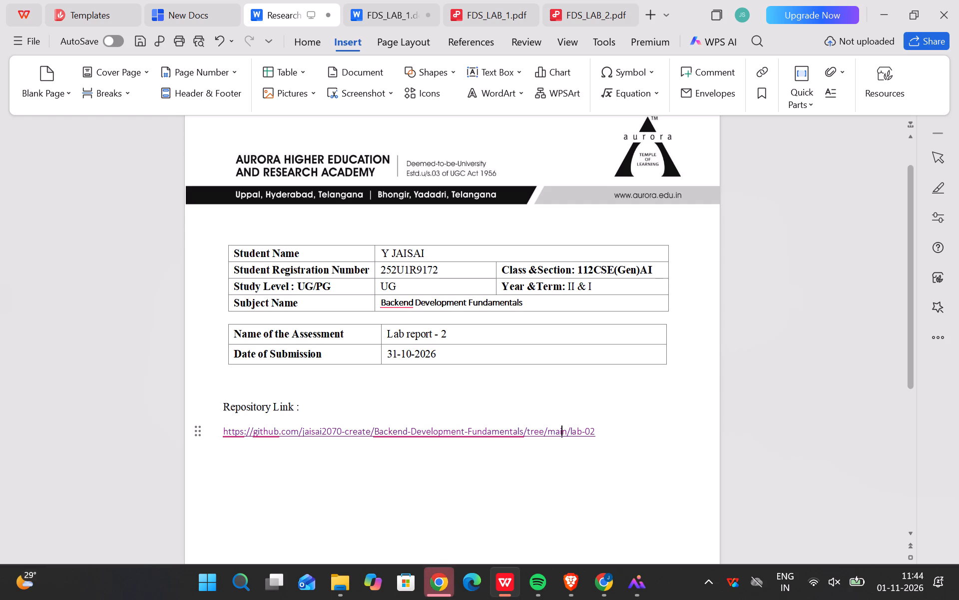
left_click(440, 583)
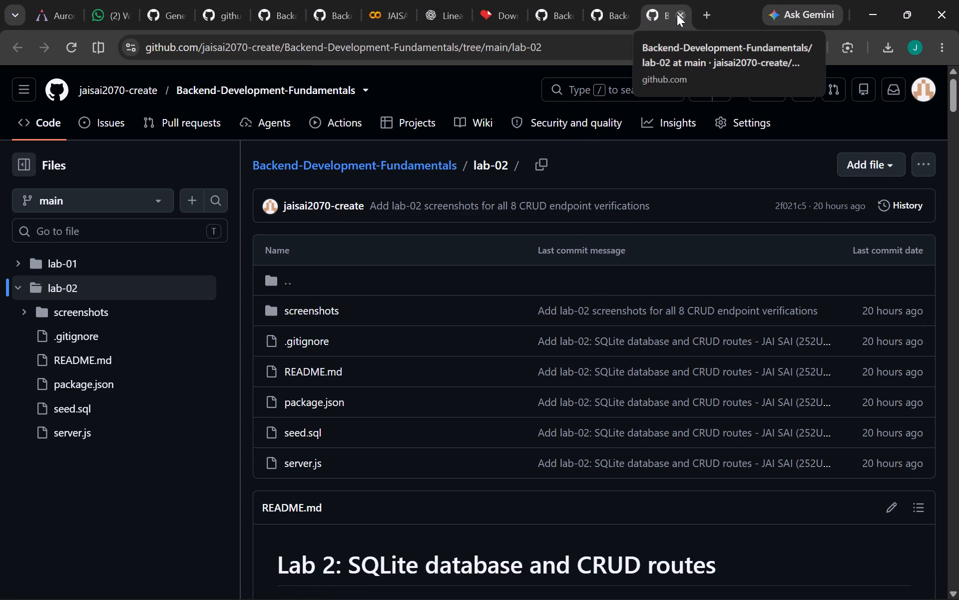
left_click(450, 128)
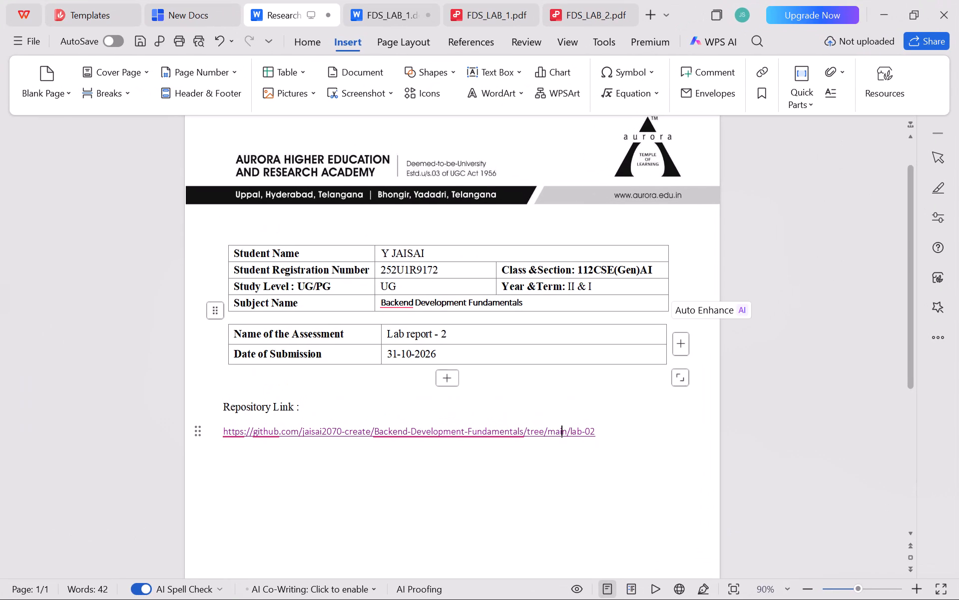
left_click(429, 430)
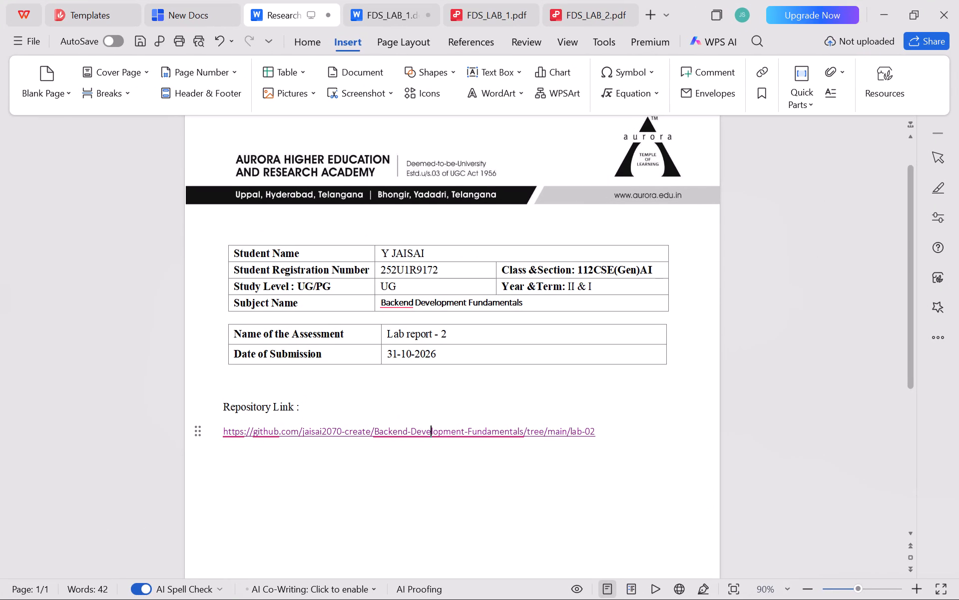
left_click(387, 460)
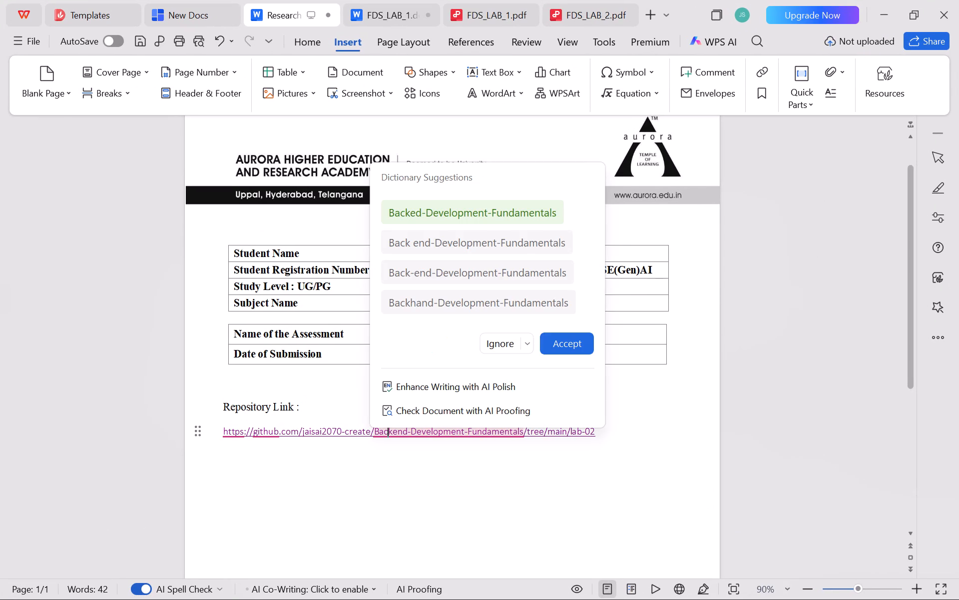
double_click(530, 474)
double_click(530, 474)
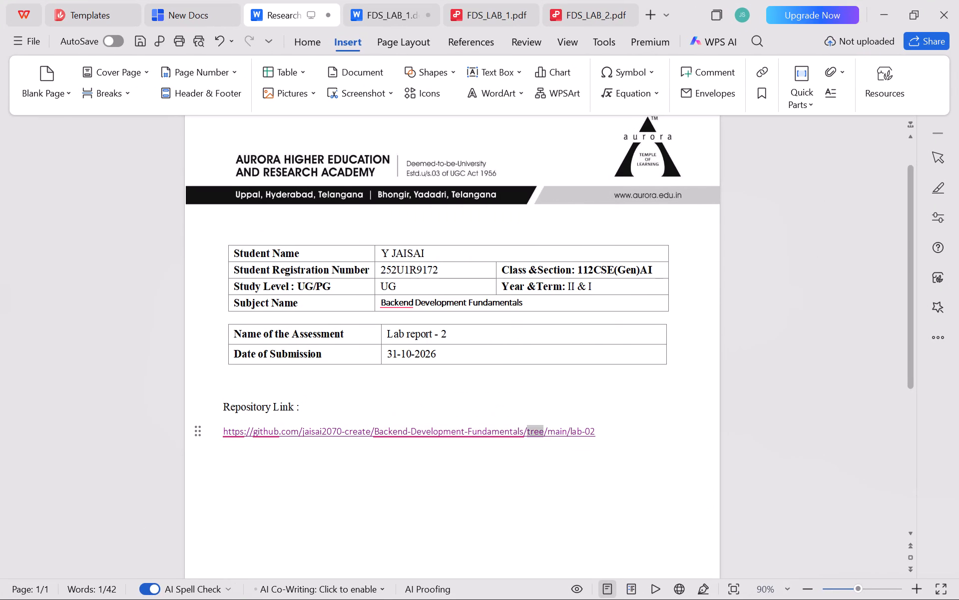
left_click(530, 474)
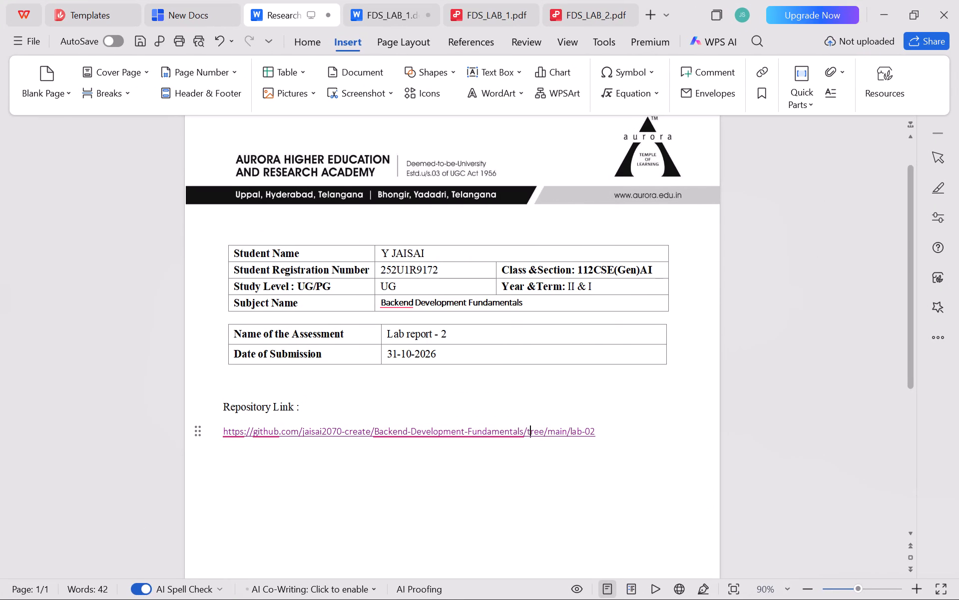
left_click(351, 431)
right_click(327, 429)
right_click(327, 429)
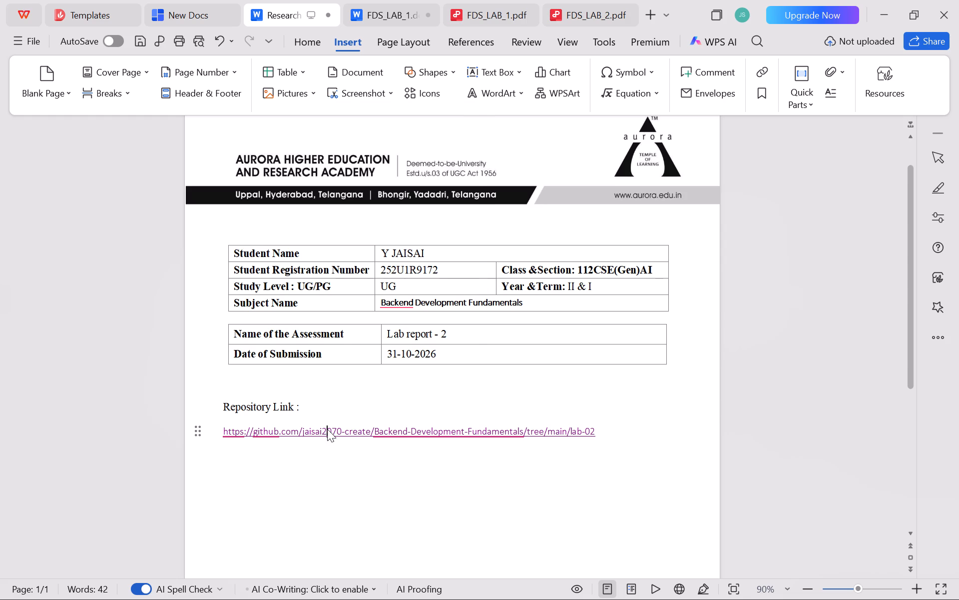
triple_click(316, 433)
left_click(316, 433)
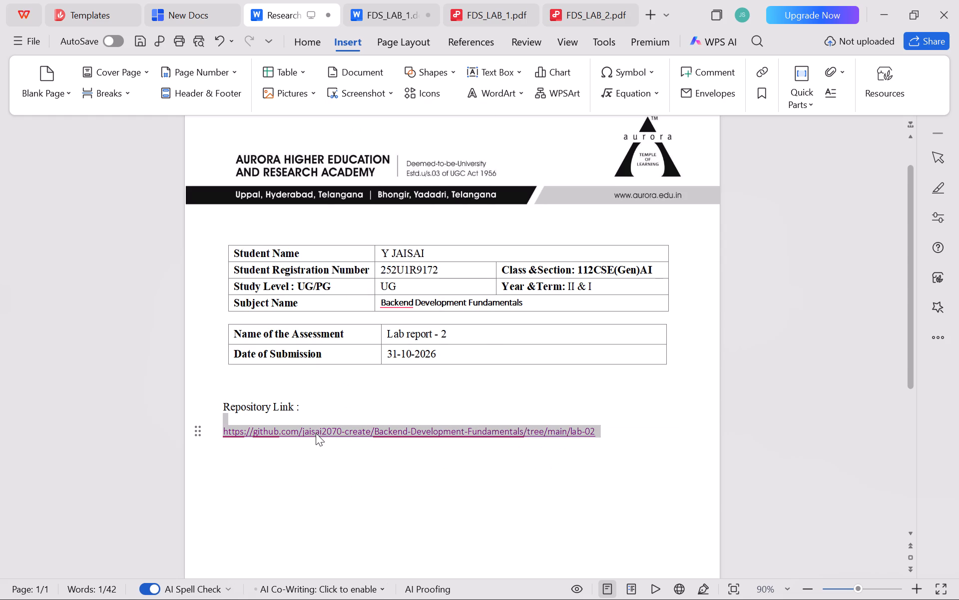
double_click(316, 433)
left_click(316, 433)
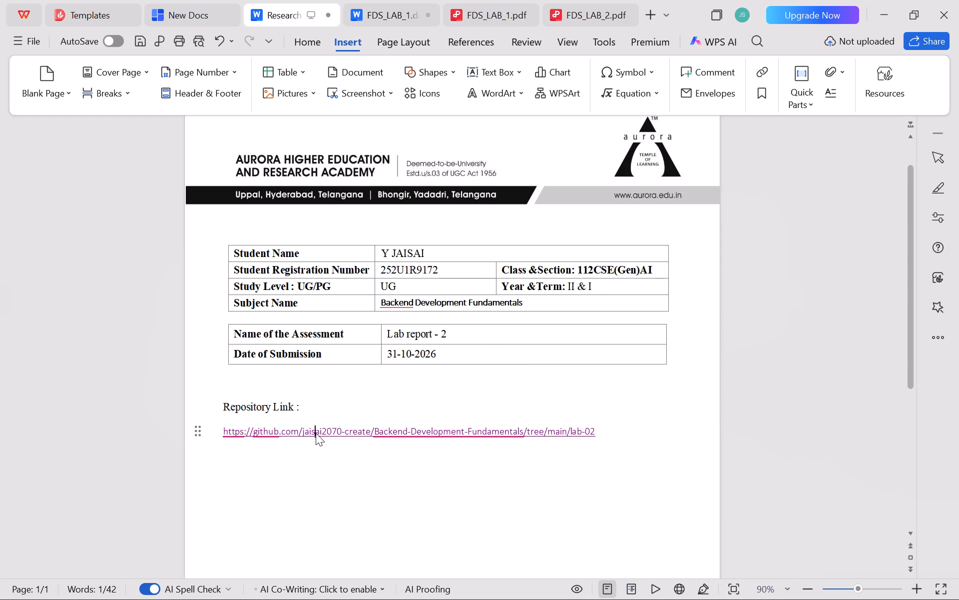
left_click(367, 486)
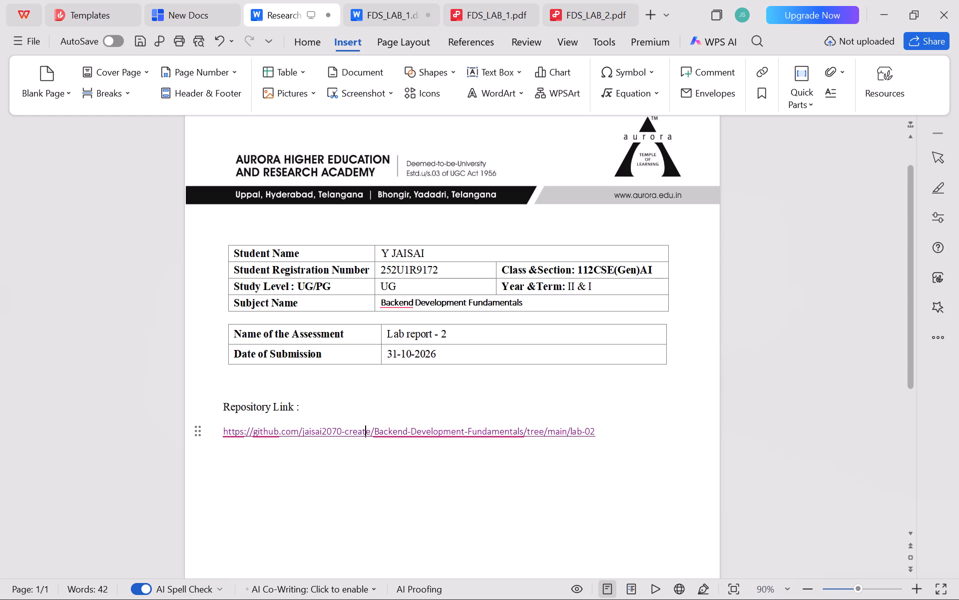
Set up a PDF export of the lab report with the output file name BEF_Lab_1.
left_click(159, 42)
left_click(267, 220)
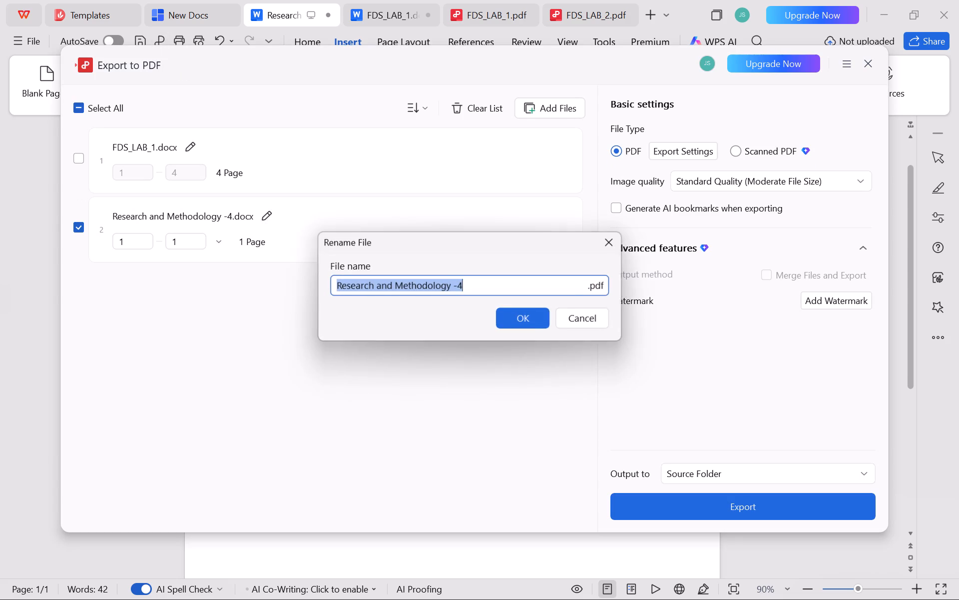
key("BackSpace")
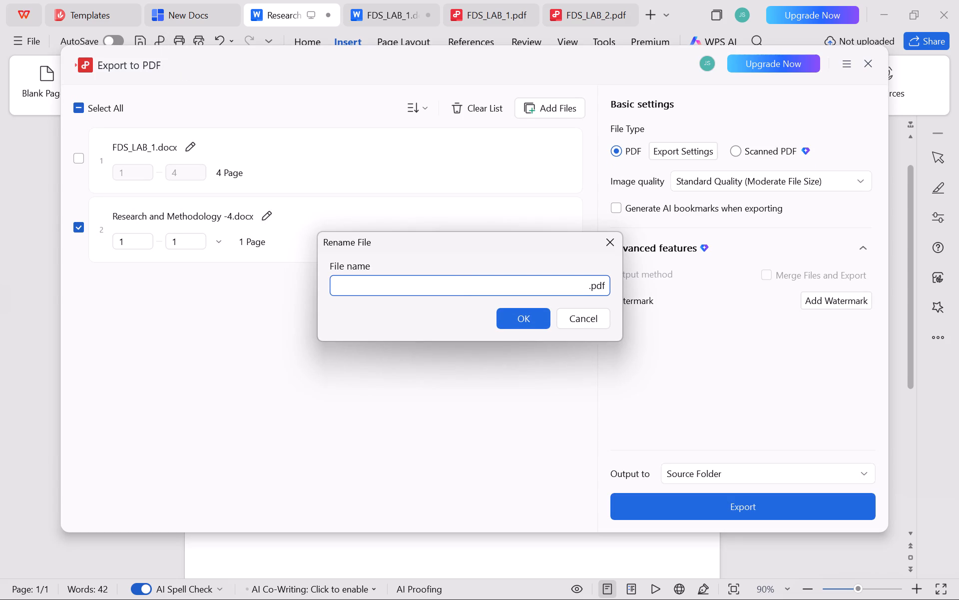
key("shift+b")
key("shift+e")
key("shift+h")
key("shift+BackSpace")
key("shift+f")
type("_la")
key("BackSpace")
key("BackSpace")
key("shift+i")
key("shift+BackSpace")
key("shift+l")
type("ab")
type("_1")
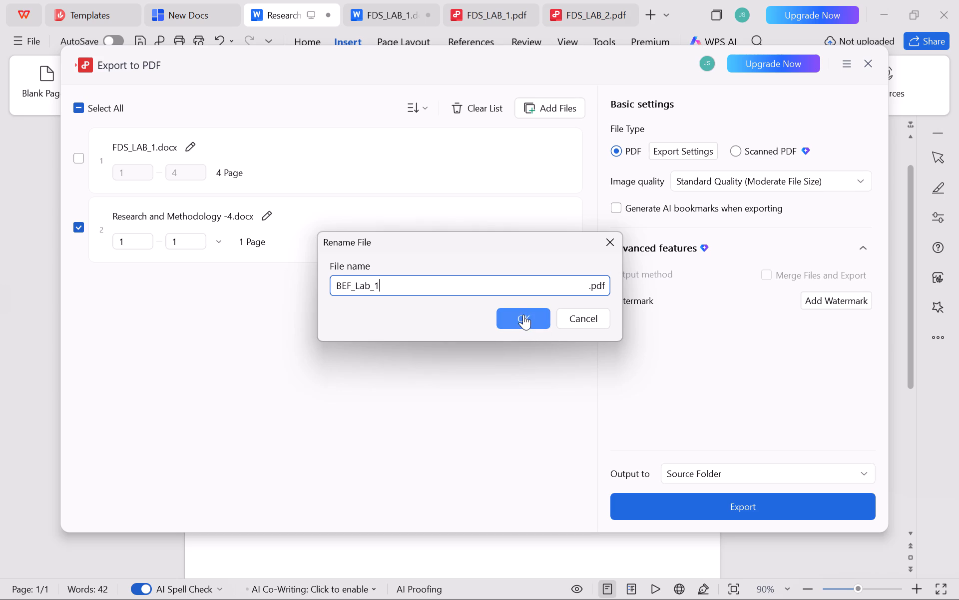
left_click(523, 314)
Export the lab report as PDF to the source folder and open the exported file.
left_click(656, 507)
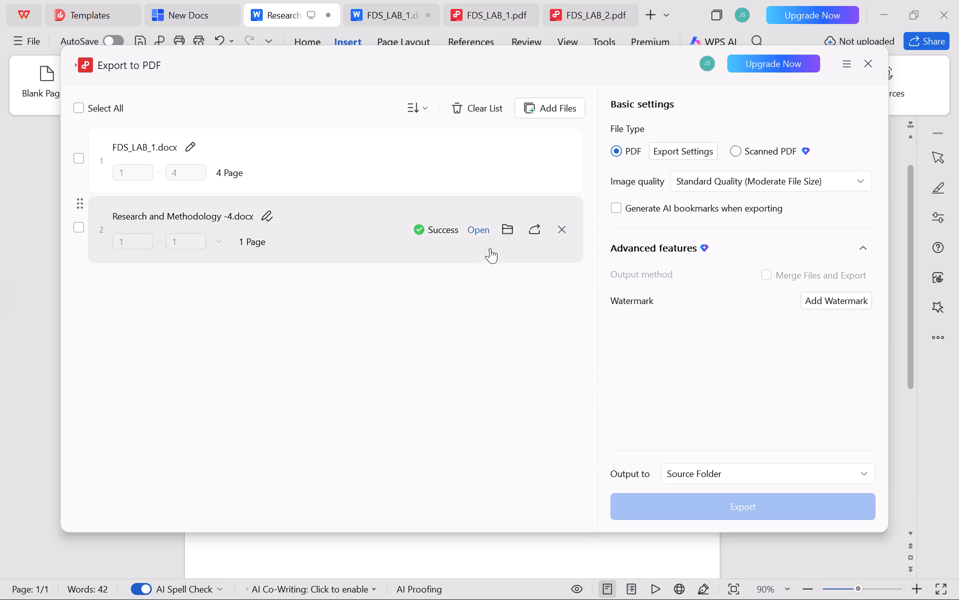
left_click(481, 231)
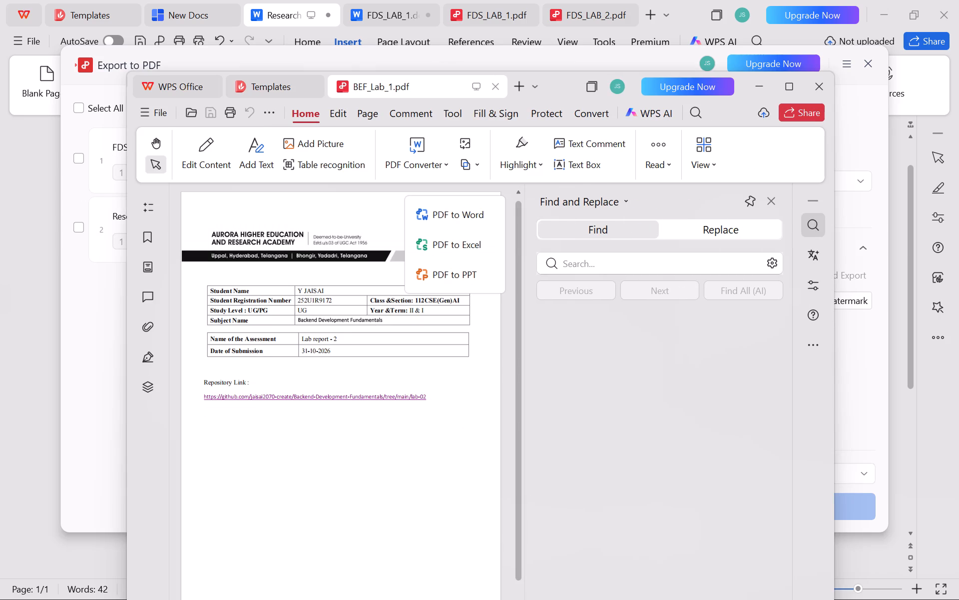
Test the repository hyperlink in the exported BEF_Lab_1.pdf, allowing the visit, and switch to the lab-02 GitHub page in Chrome.
left_click(375, 398)
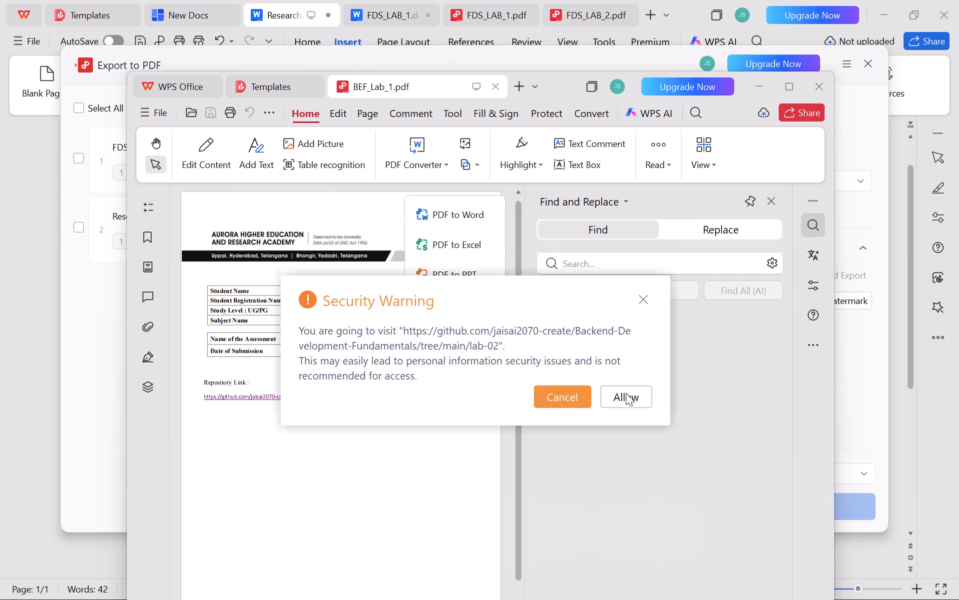
left_click(626, 392)
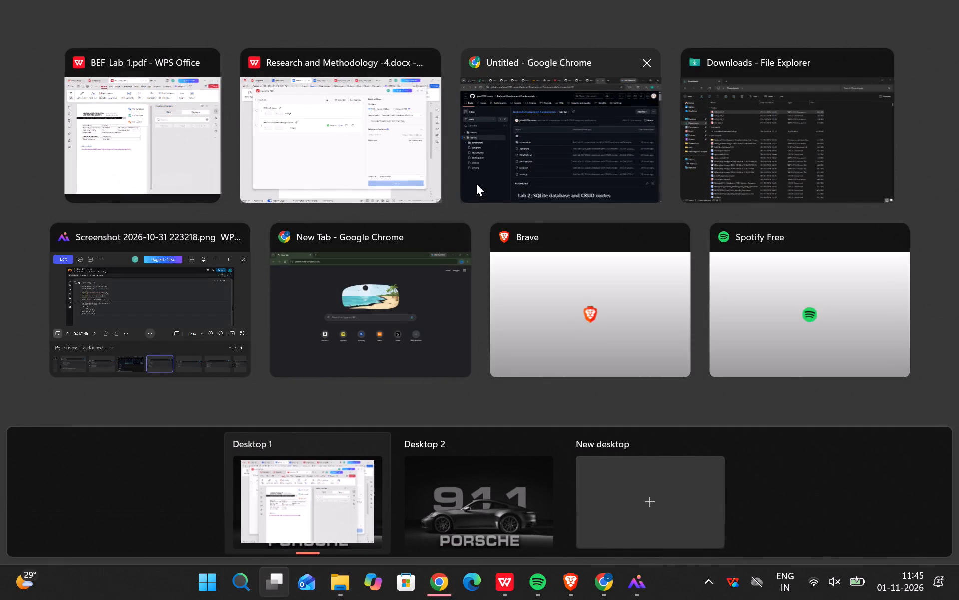
left_click(524, 165)
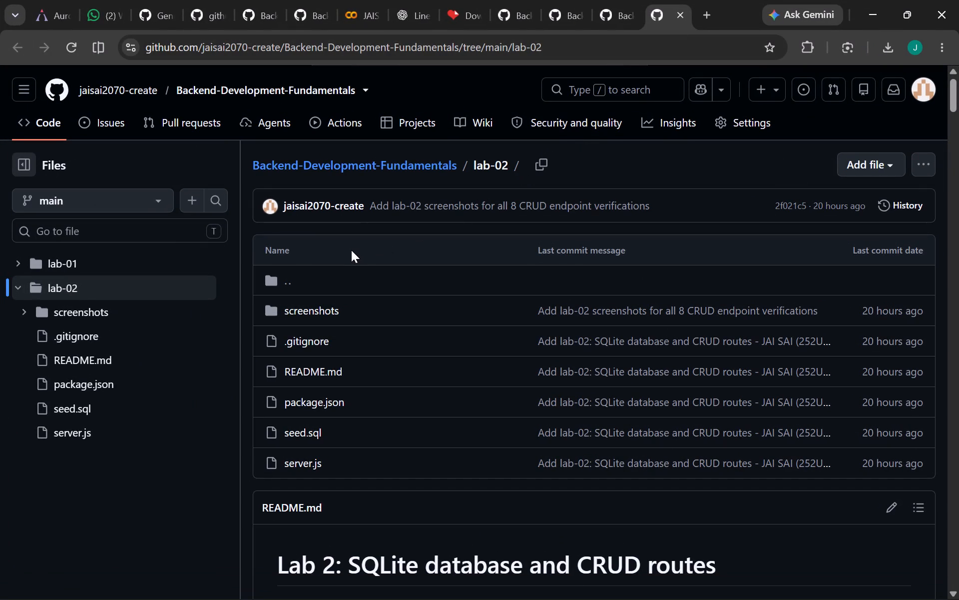
Examine the lab-01 folder's README.md and each image in its screenshots folder, comparing not-found.png with page-not-f.png.
left_click(43, 265)
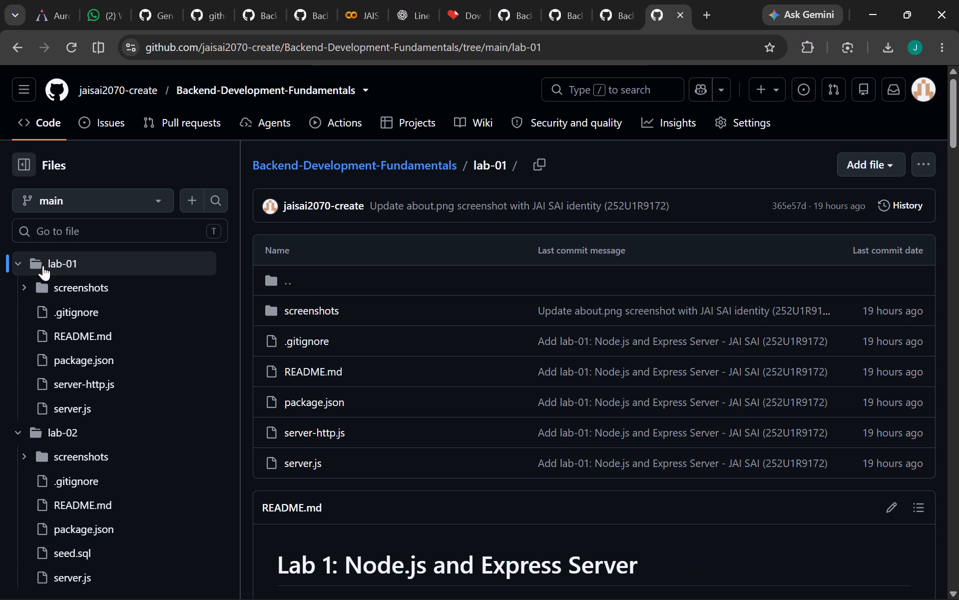
left_click(88, 339)
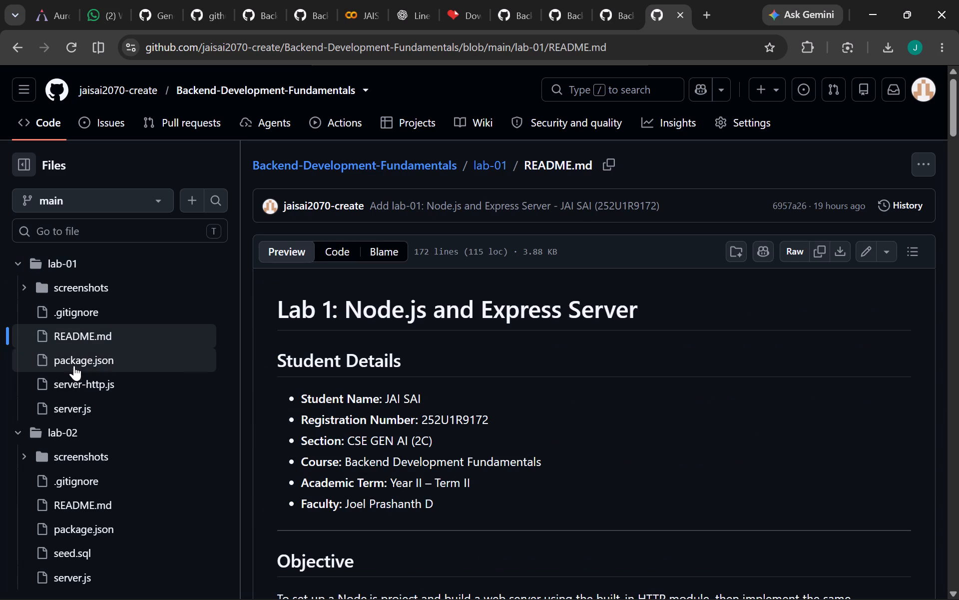
left_click(79, 320)
left_click(87, 284)
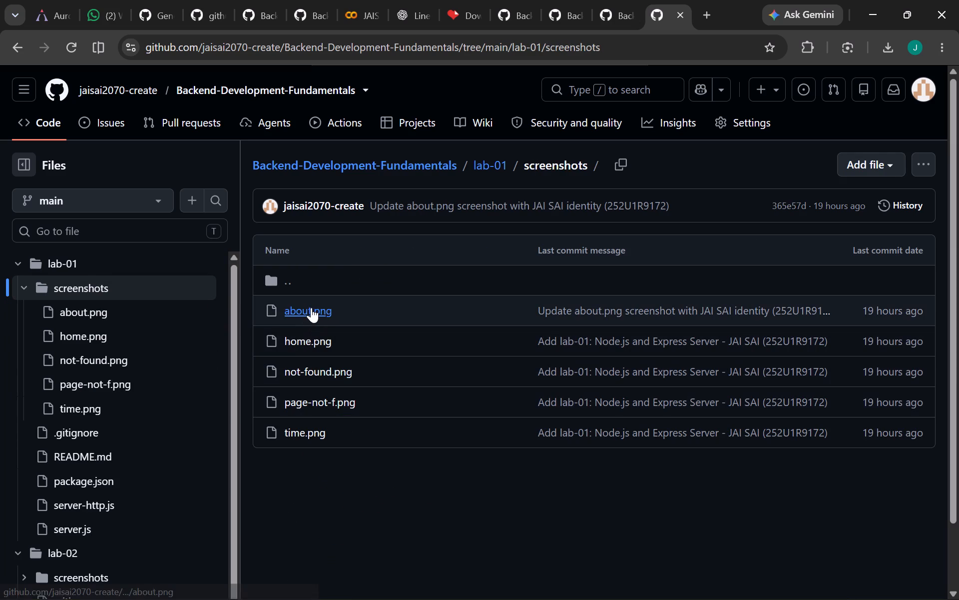
left_click(311, 307)
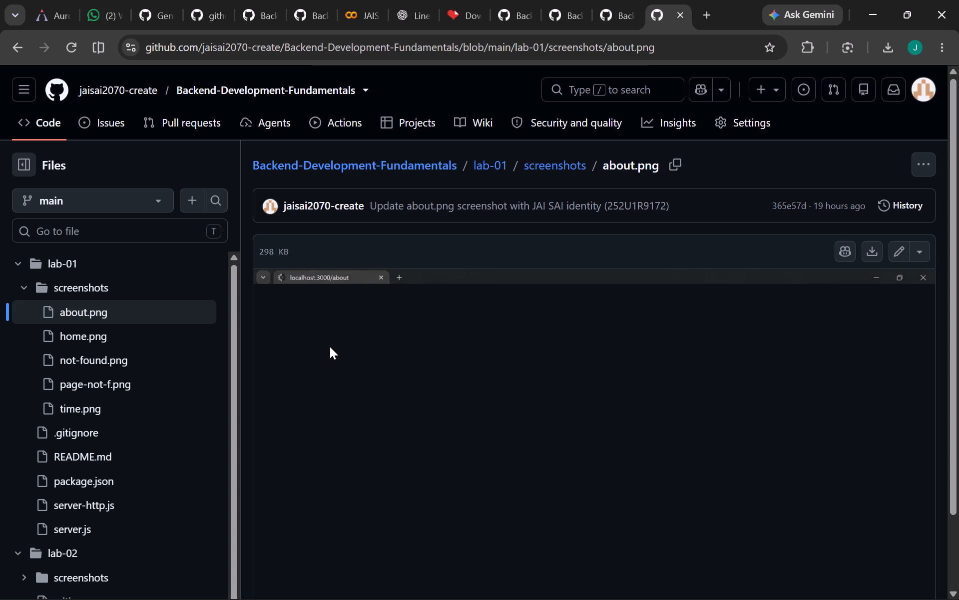
left_click(77, 335)
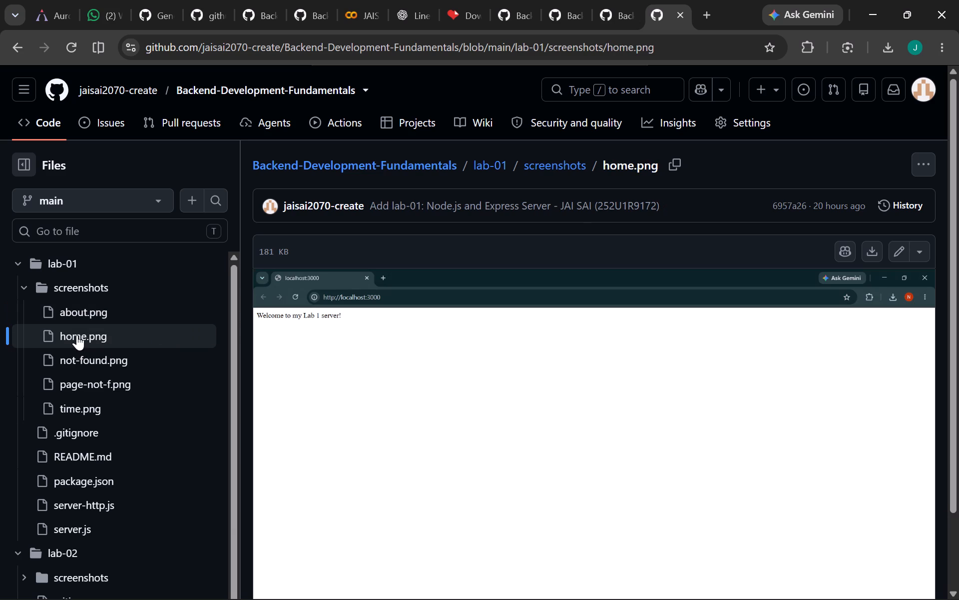
left_click(79, 359)
left_click(77, 384)
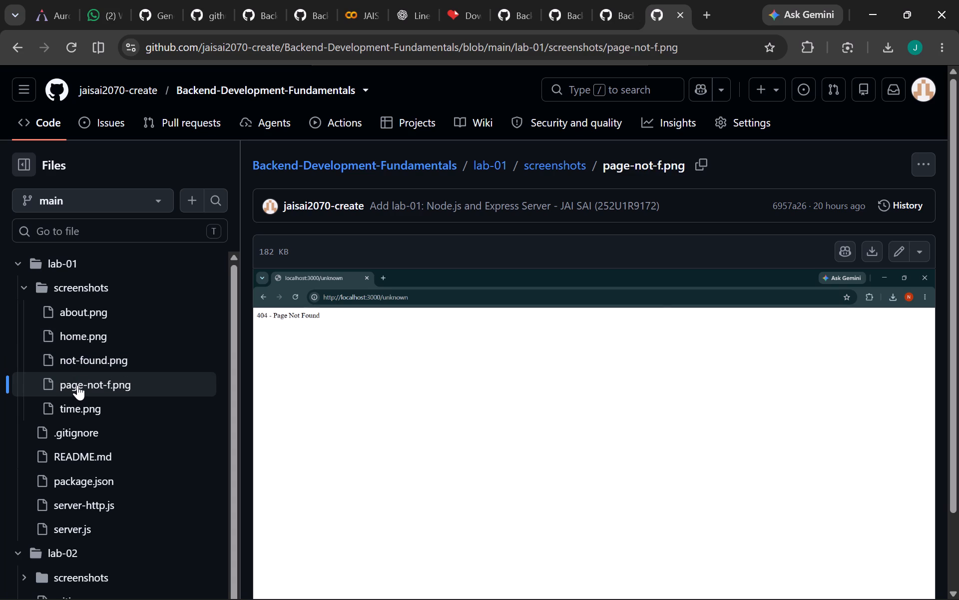
left_click(77, 385)
left_click(87, 358)
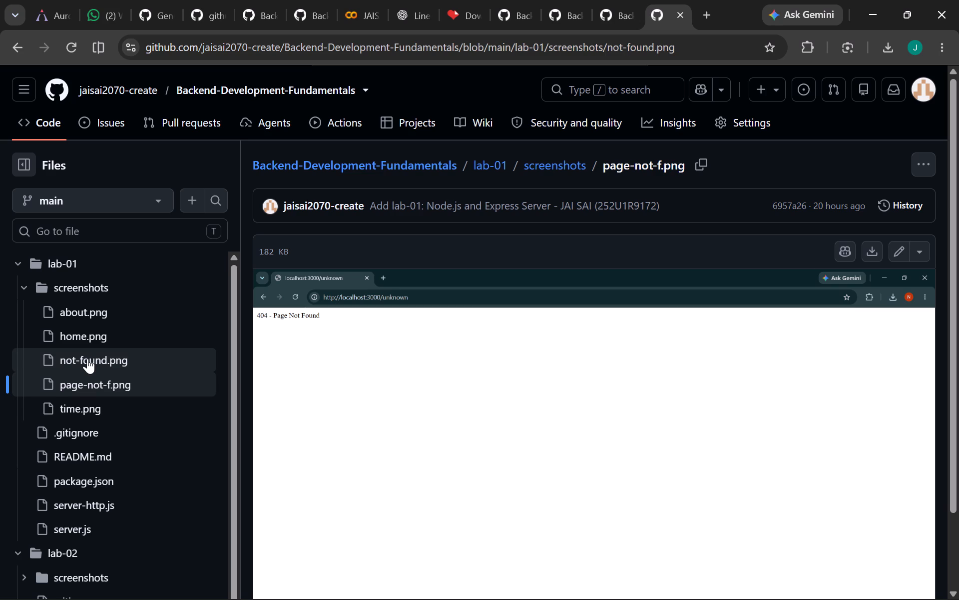
left_click(77, 409)
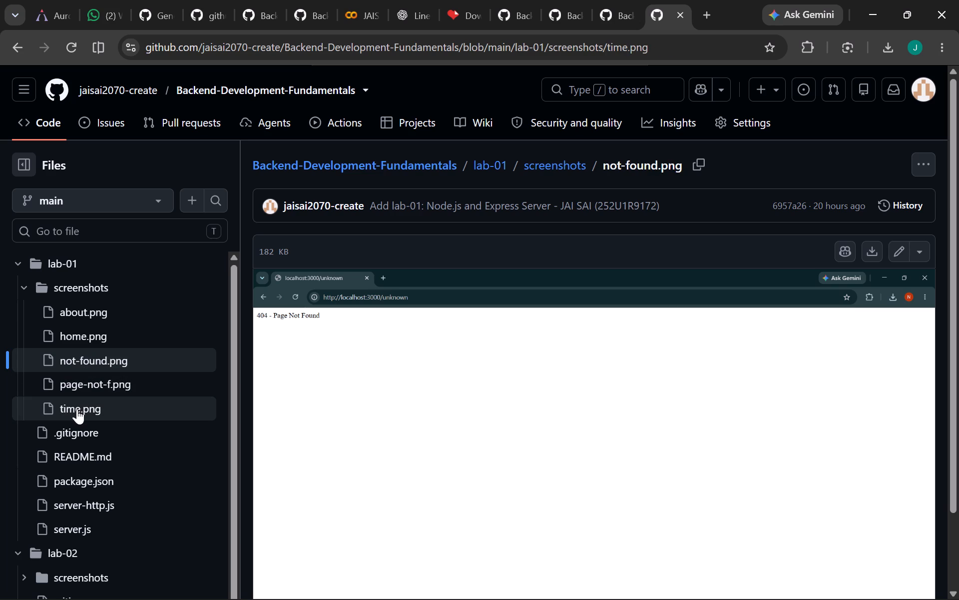
Delete page-not-f.png from the lab-01 screenshots folder and commit the deletion directly to the main branch.
left_click(86, 381)
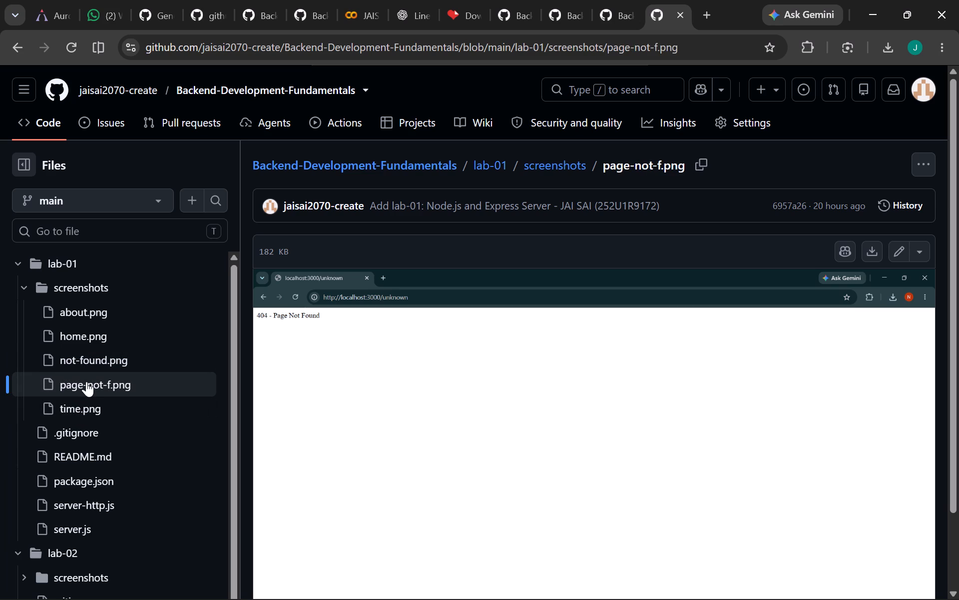
left_click(913, 172)
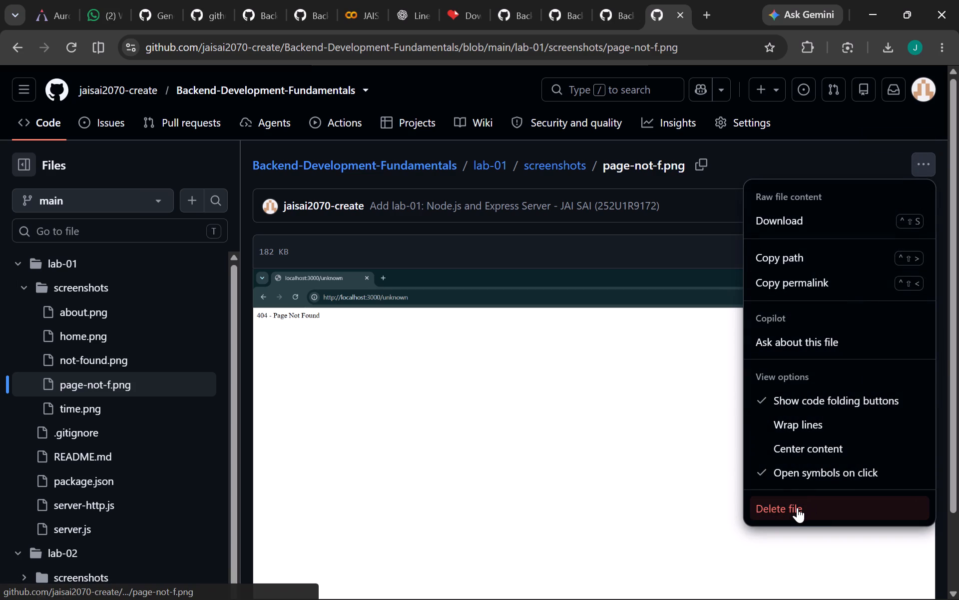
left_click(797, 507)
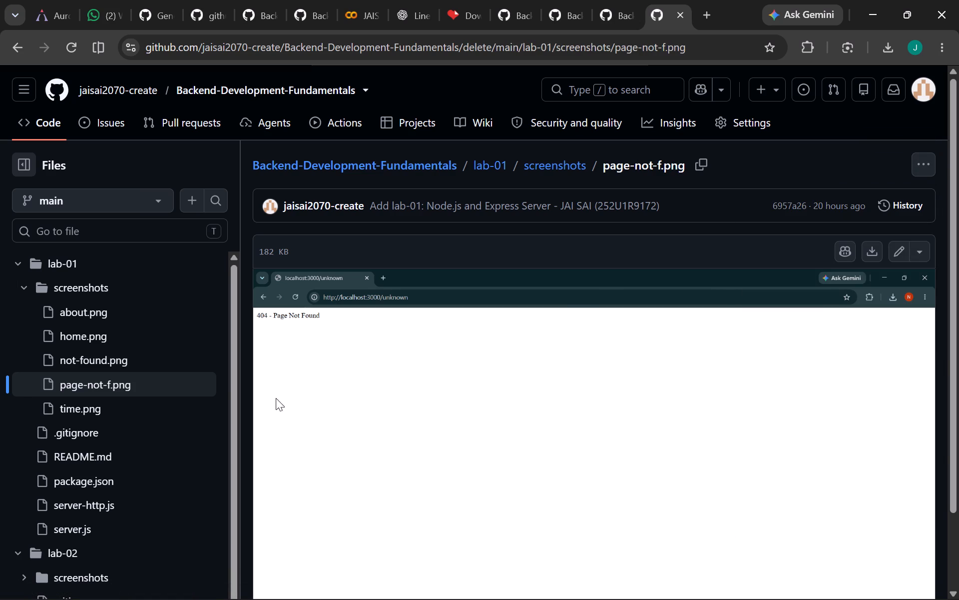
left_click(880, 155)
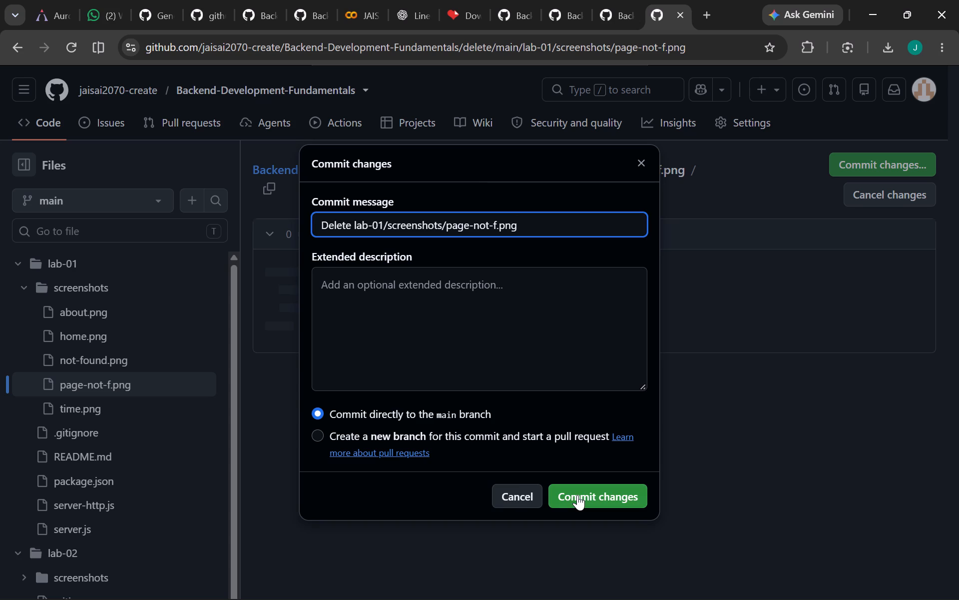
left_click(577, 495)
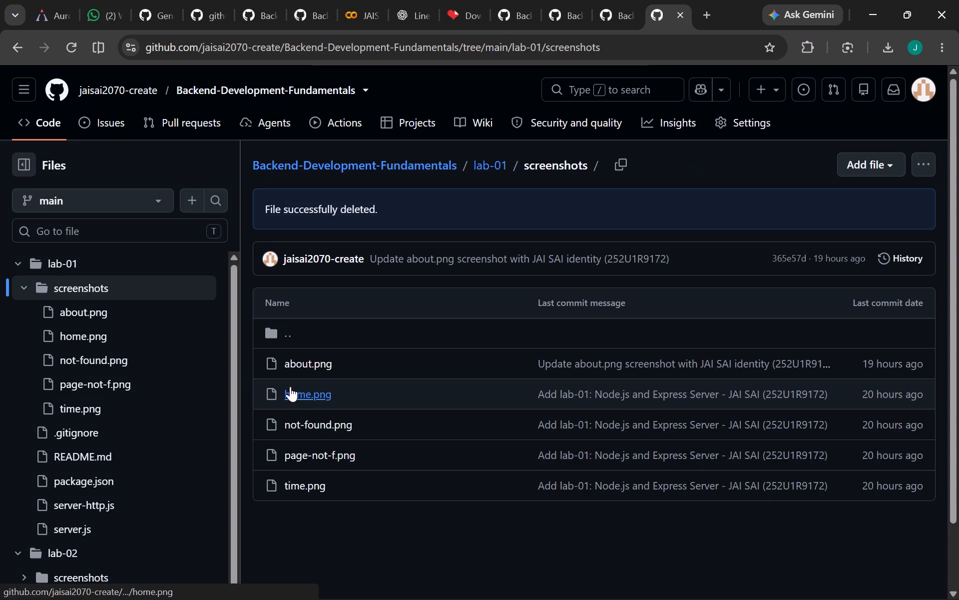
Reload the repository page and review the remaining lab-01 screenshots and the .gitignore file.
left_click(139, 356)
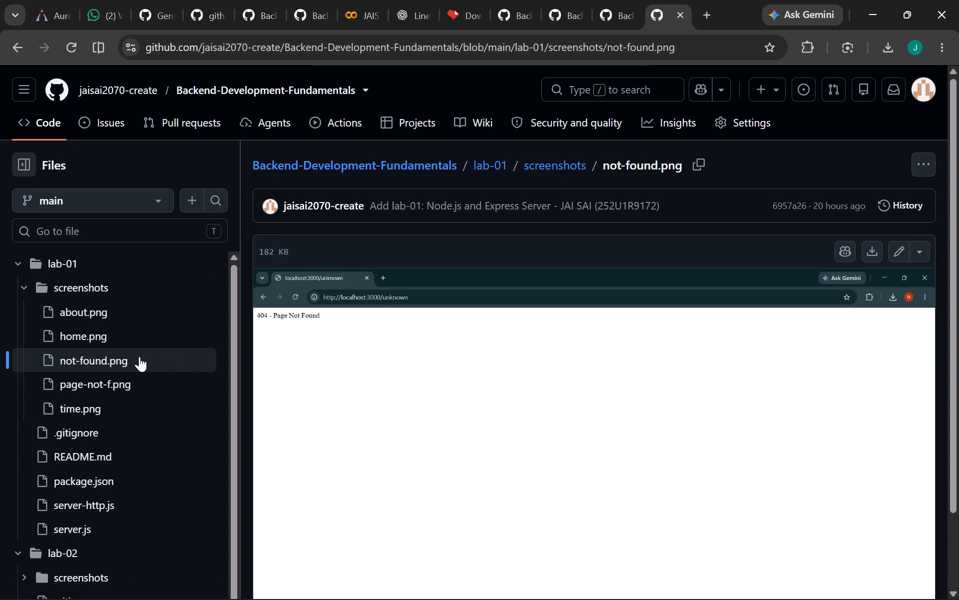
left_click(104, 376)
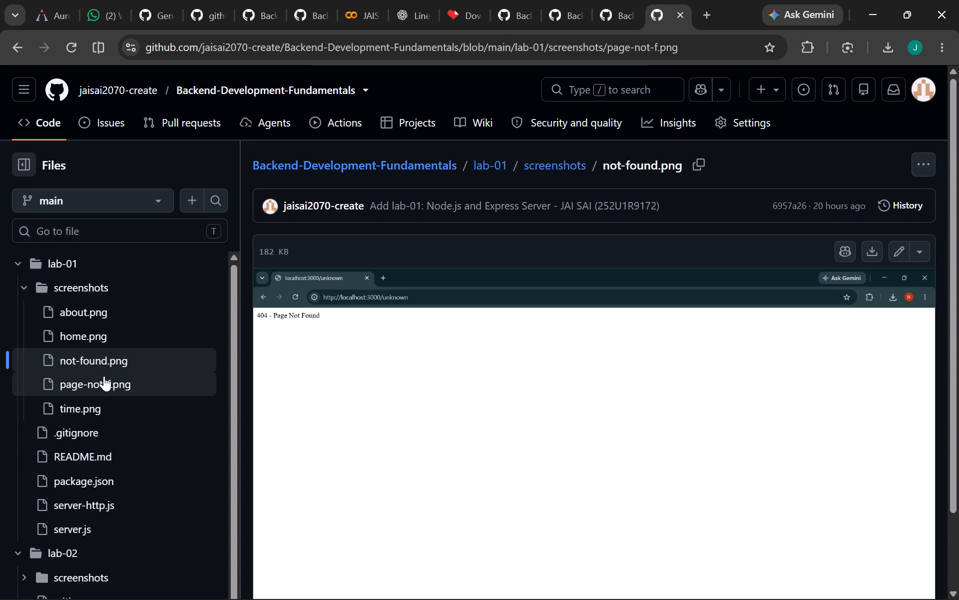
left_click(66, 39)
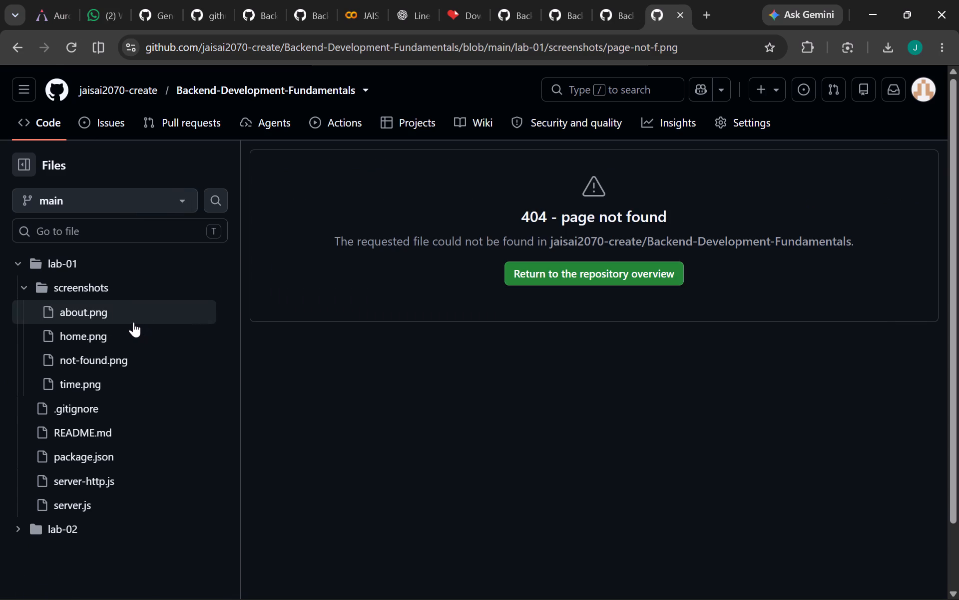
left_click(115, 350)
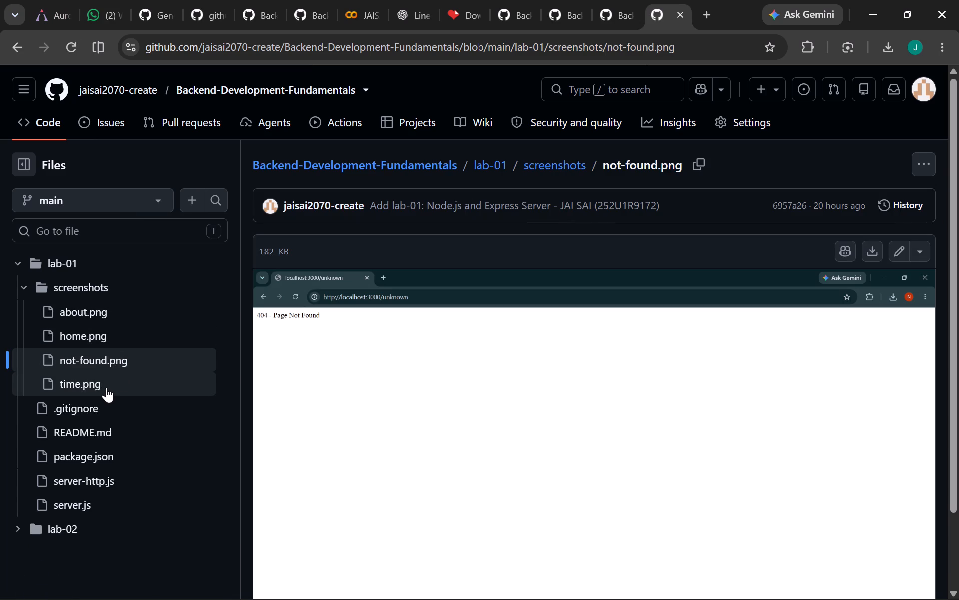
left_click(106, 387)
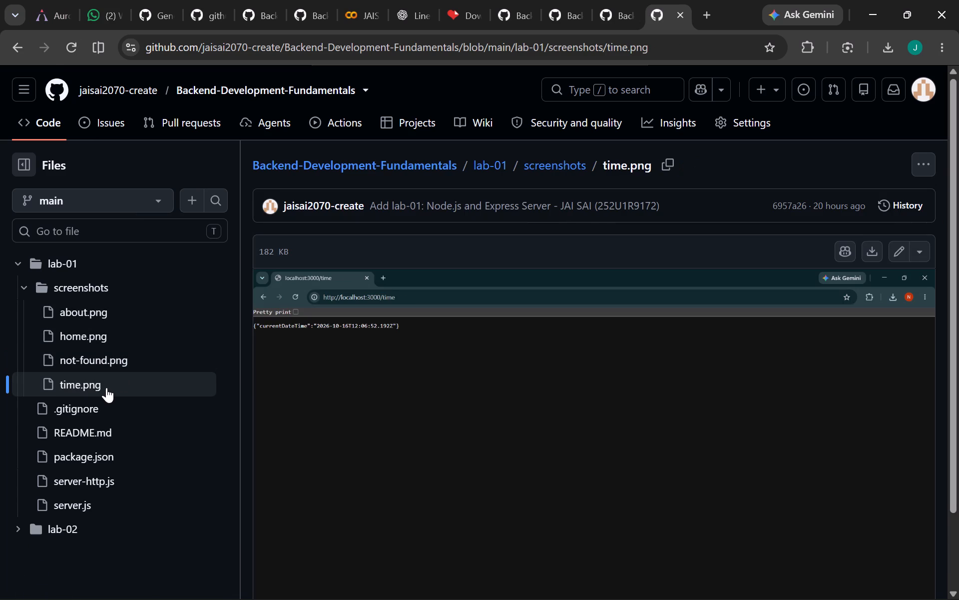
left_click(88, 411)
scroll(327, 404, "down", 1)
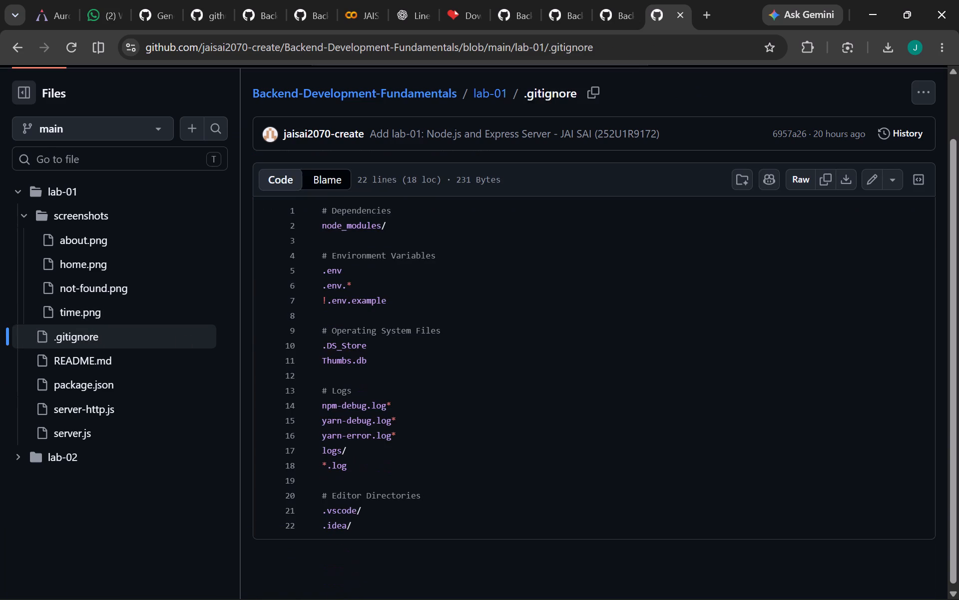
scroll(327, 404, "down", 1)
scroll(327, 404, "up", 1)
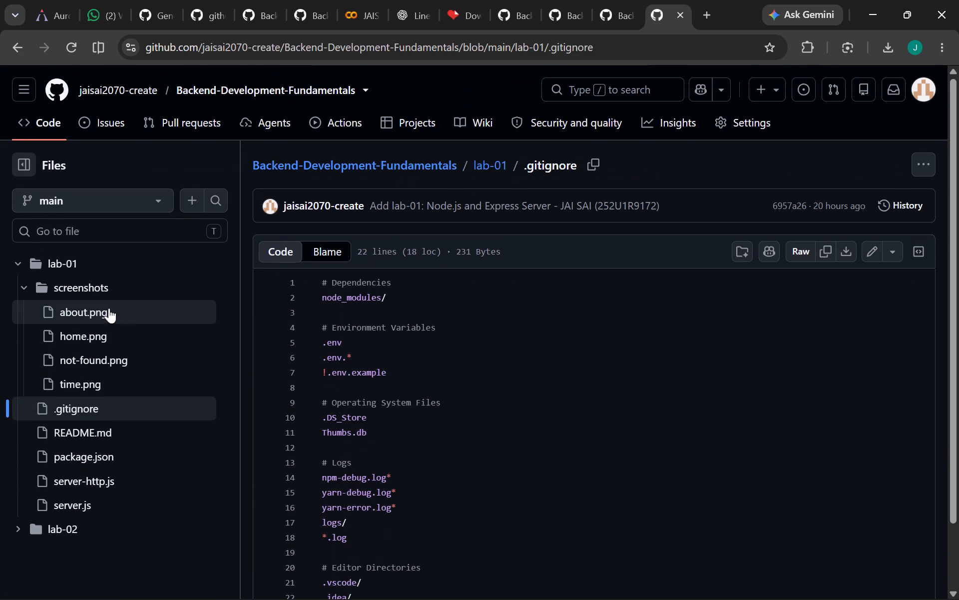
left_click(92, 286)
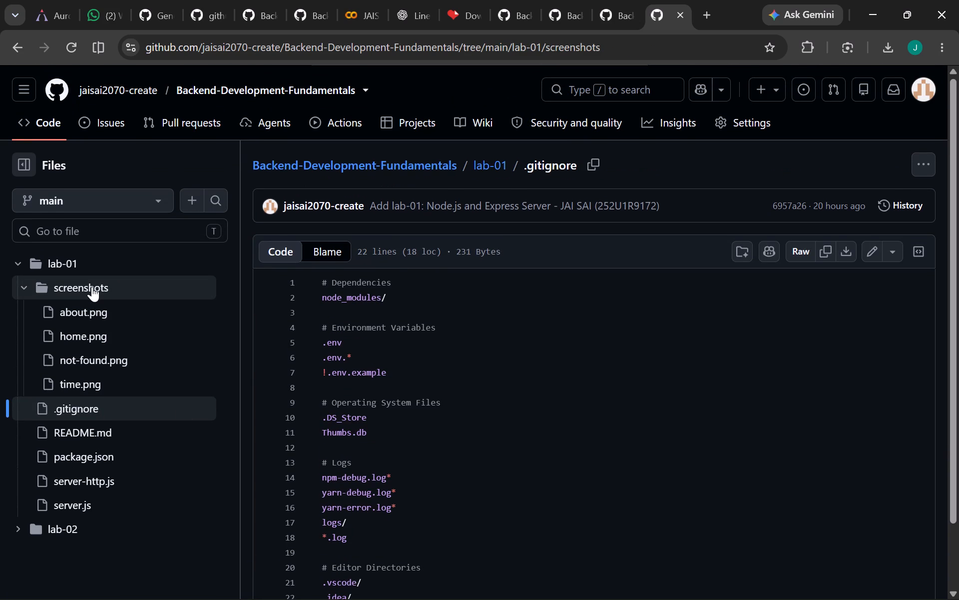
left_click(295, 308)
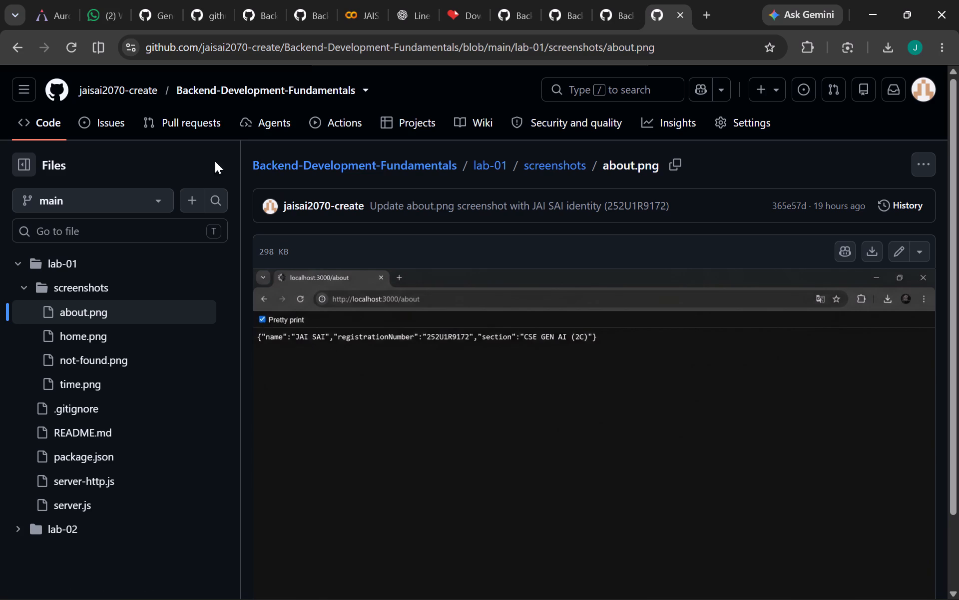
Open the lab-01 folder page of the Backend-Development-Fundamentals repository and copy its full web address.
left_click(18, 264)
left_click(18, 264)
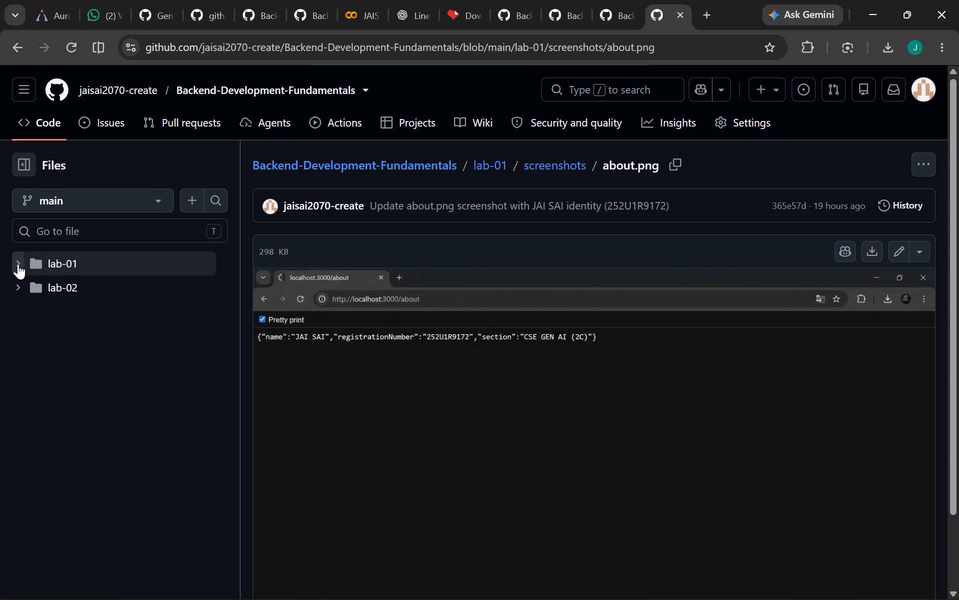
left_click(673, 41)
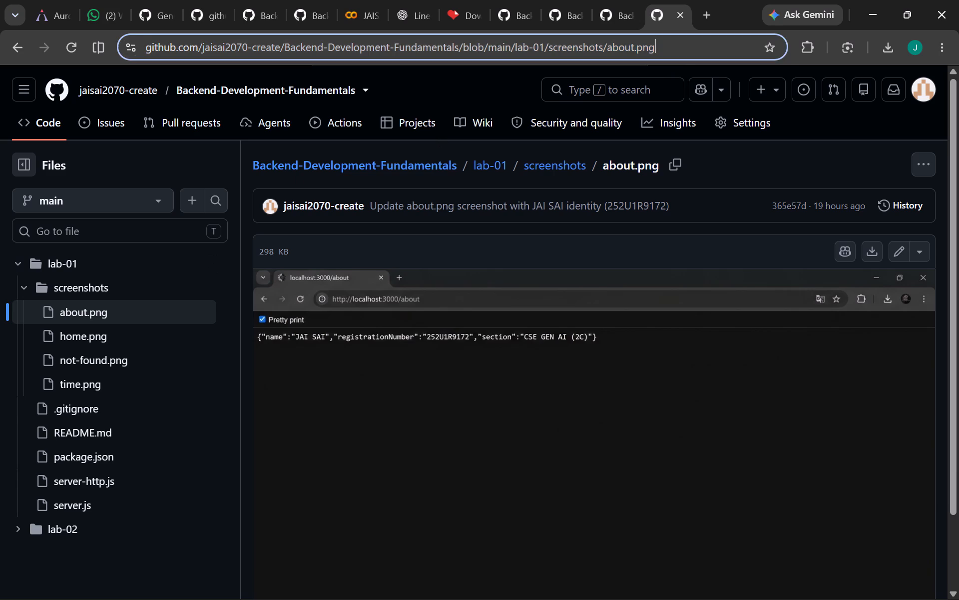
double_click(673, 41)
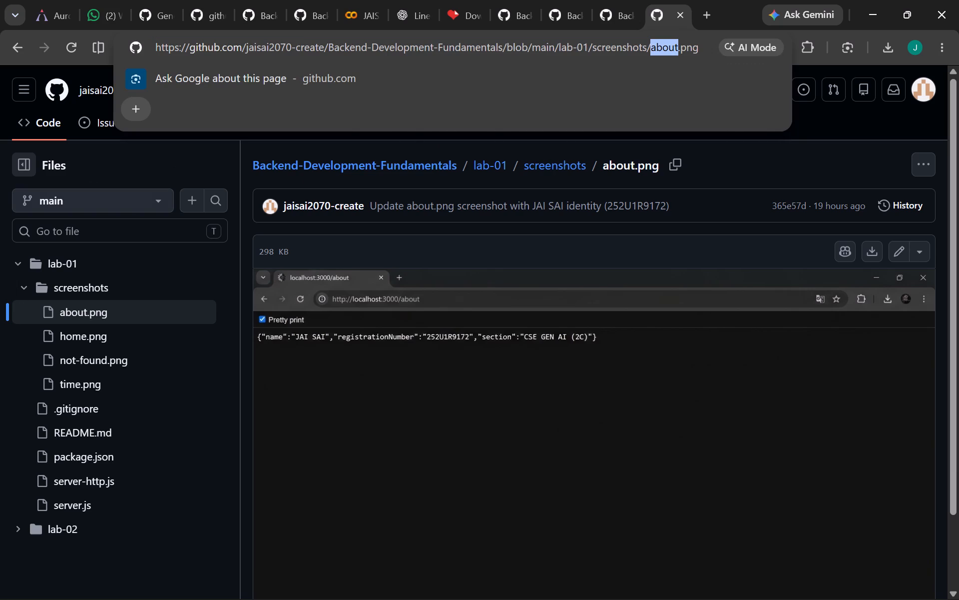
left_click(23, 267)
left_click(65, 254)
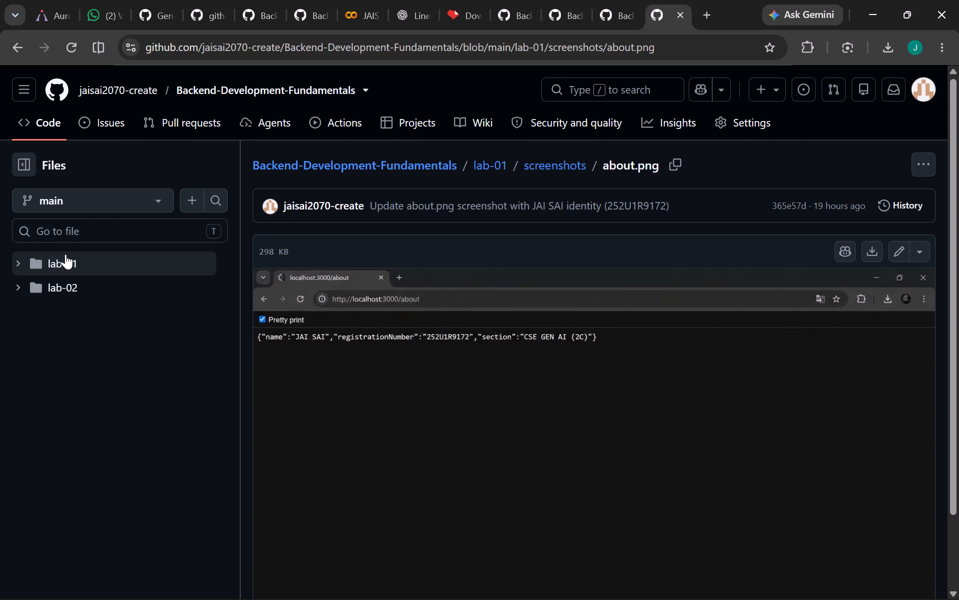
left_click_drag(566, 49, 546, 49)
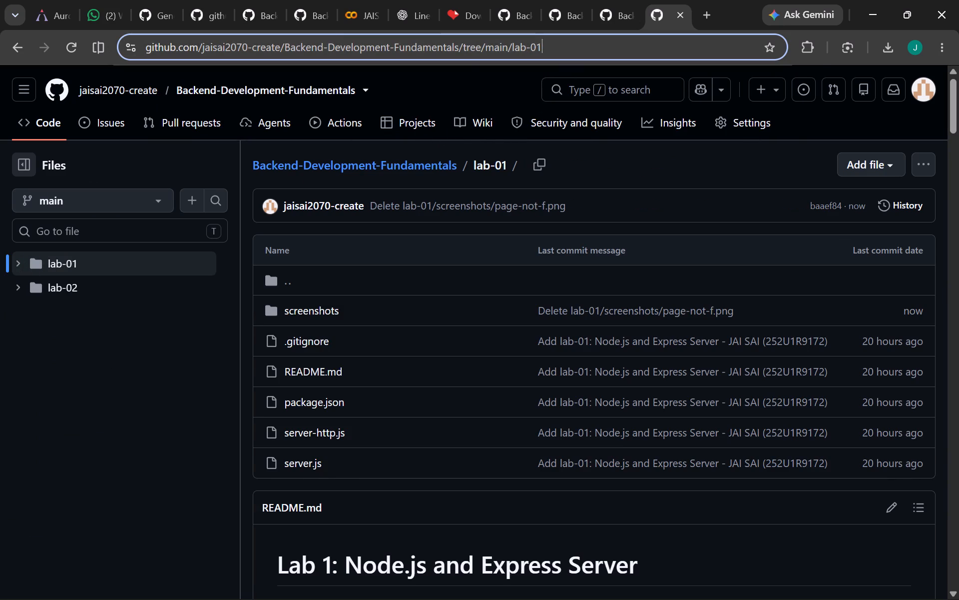
left_click_drag(546, 49, 88, 47)
key("ctrl+c")
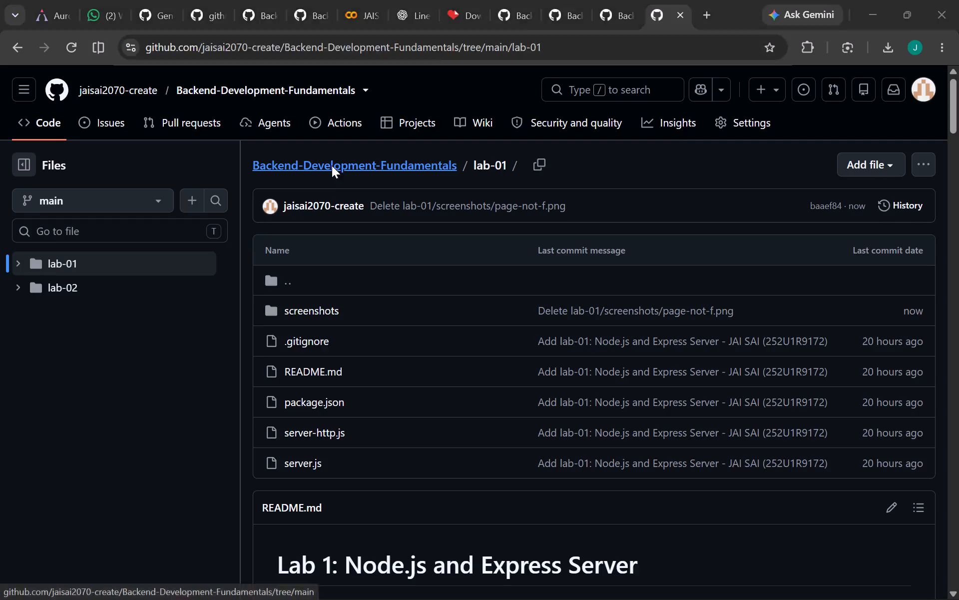
Switch to the WPS Office window showing BEF_Lab_1.pdf and close it.
left_click(312, 140)
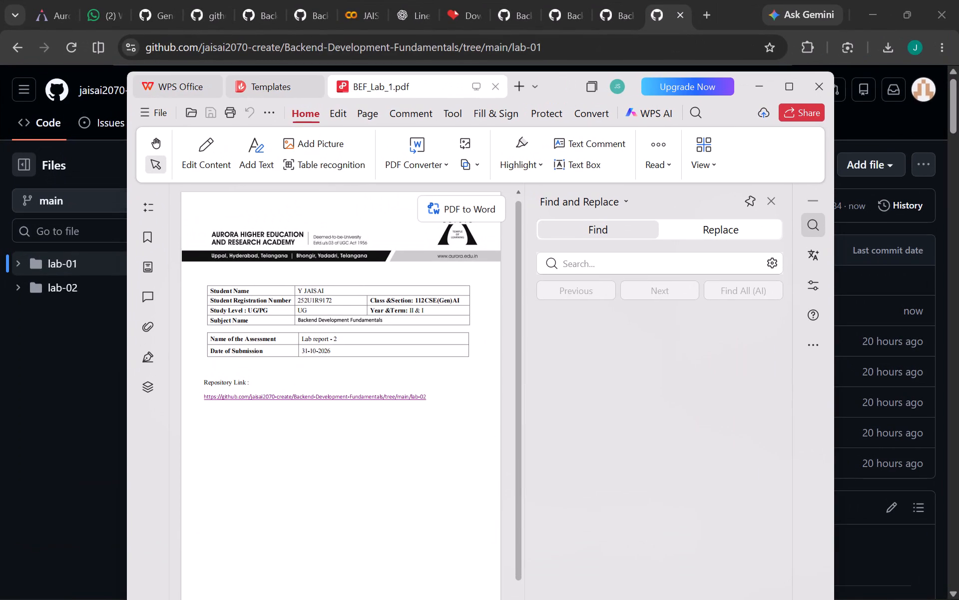
left_click(823, 86)
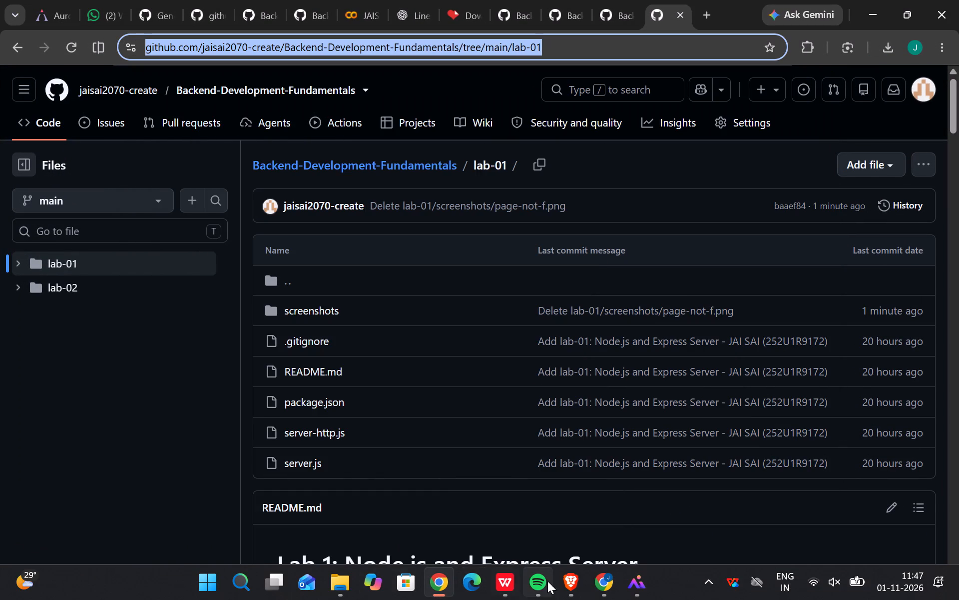
Switch to Research and Methodology -4.docx in WPS Office, close its PDF export window and change the assessment name to "Lab report - 1".
left_click(391, 524)
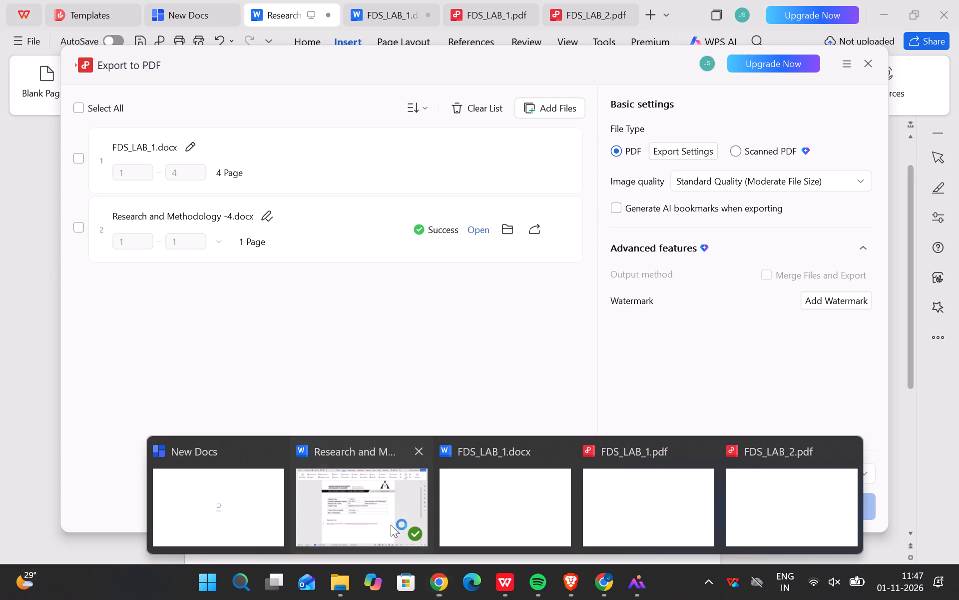
left_click(868, 72)
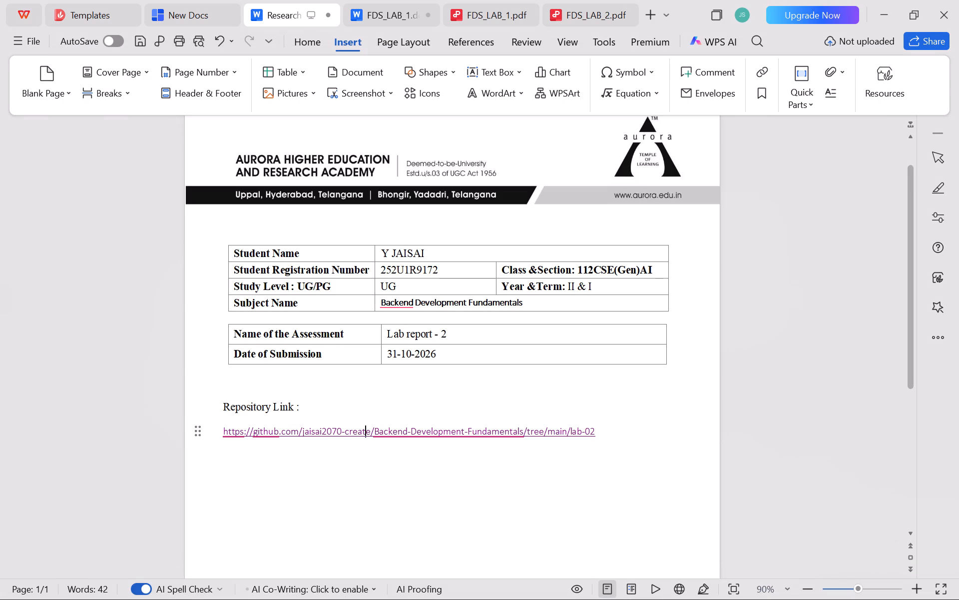
left_click(479, 331)
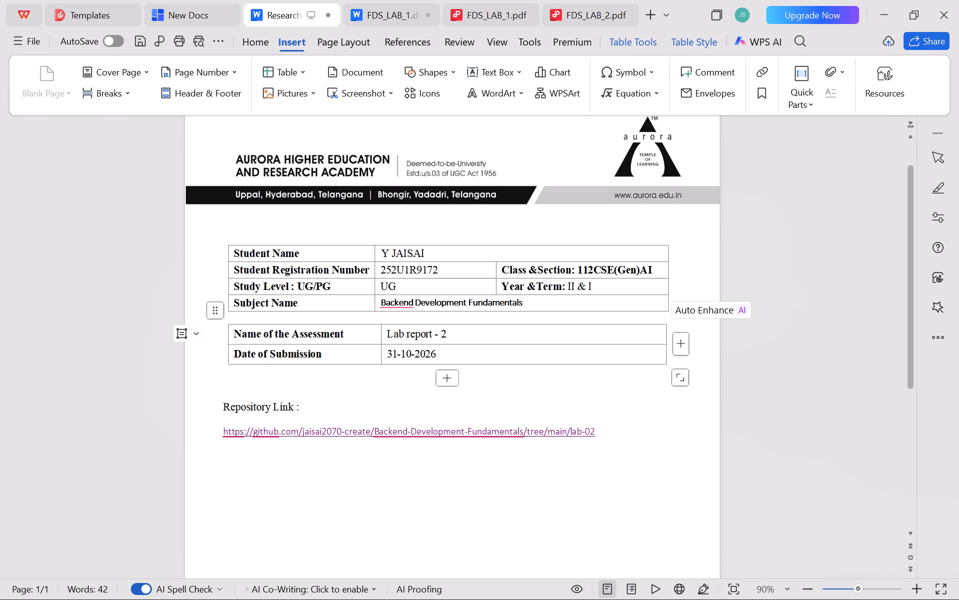
key("BackSpace")
key("1")
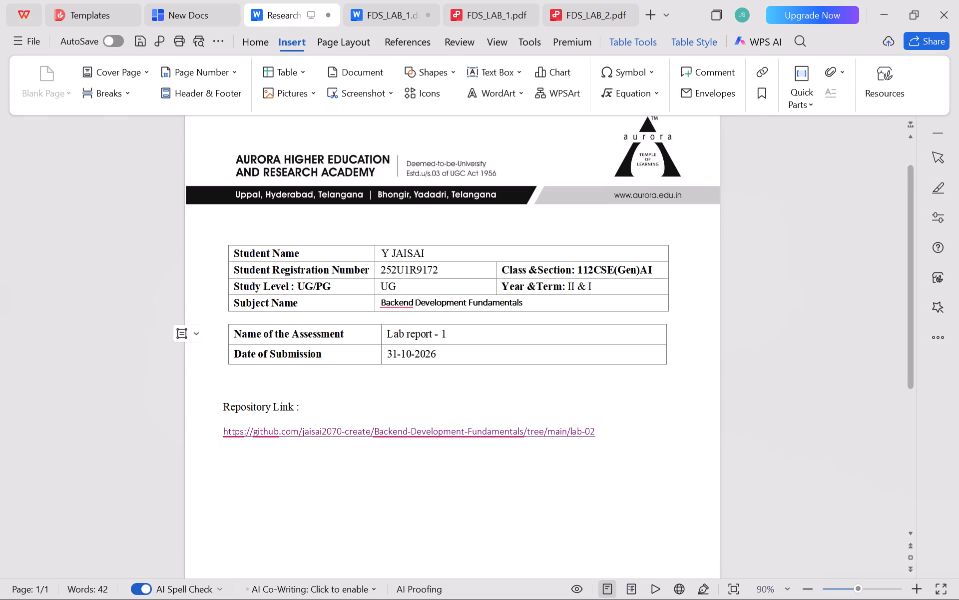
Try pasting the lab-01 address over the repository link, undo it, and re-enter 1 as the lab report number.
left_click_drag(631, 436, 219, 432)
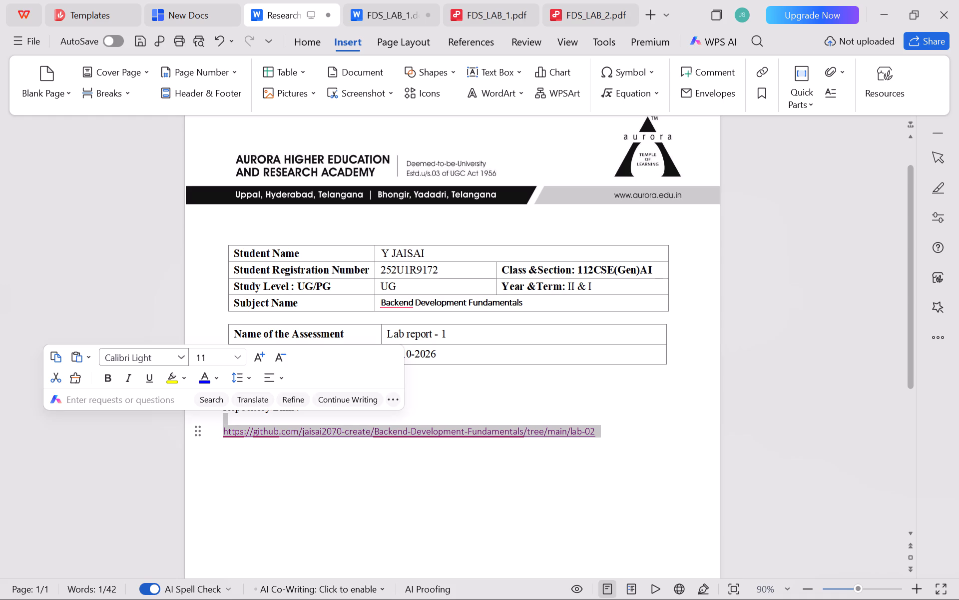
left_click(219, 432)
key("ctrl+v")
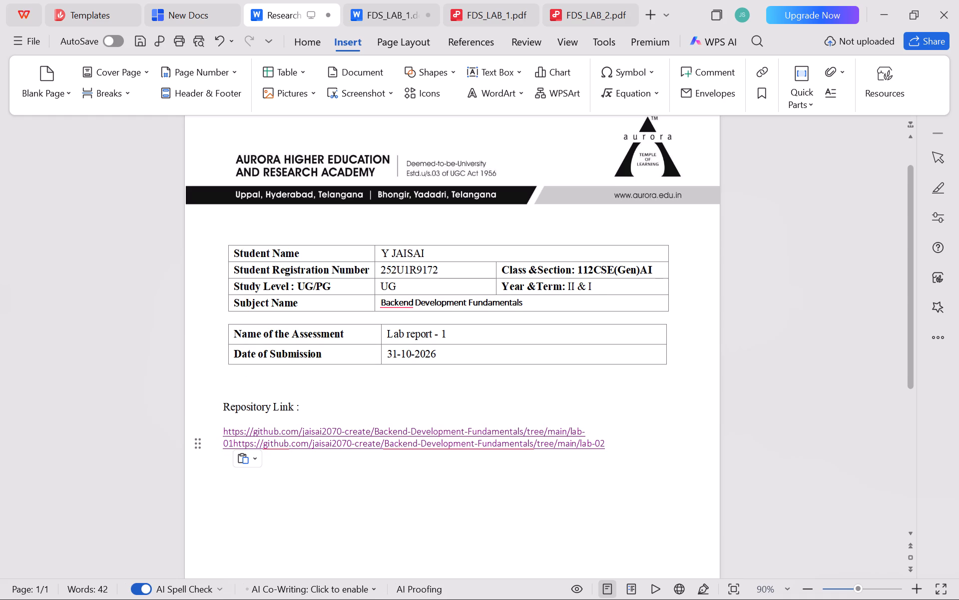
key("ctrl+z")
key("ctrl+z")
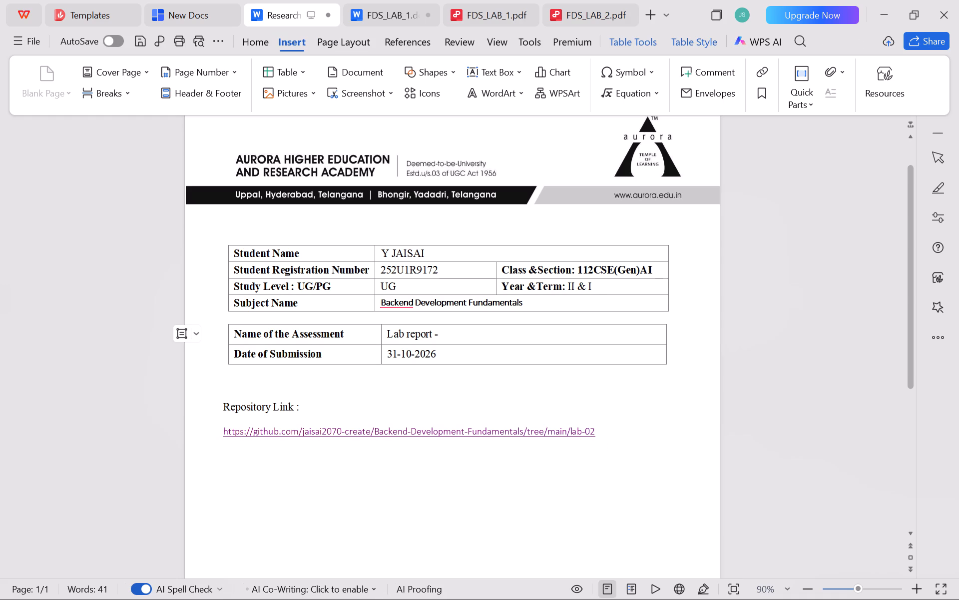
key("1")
Replace the lab-02 address under Repository Link with the copied lab-01 folder address on its own line.
left_click_drag(603, 437, 227, 430)
key("BackSpace")
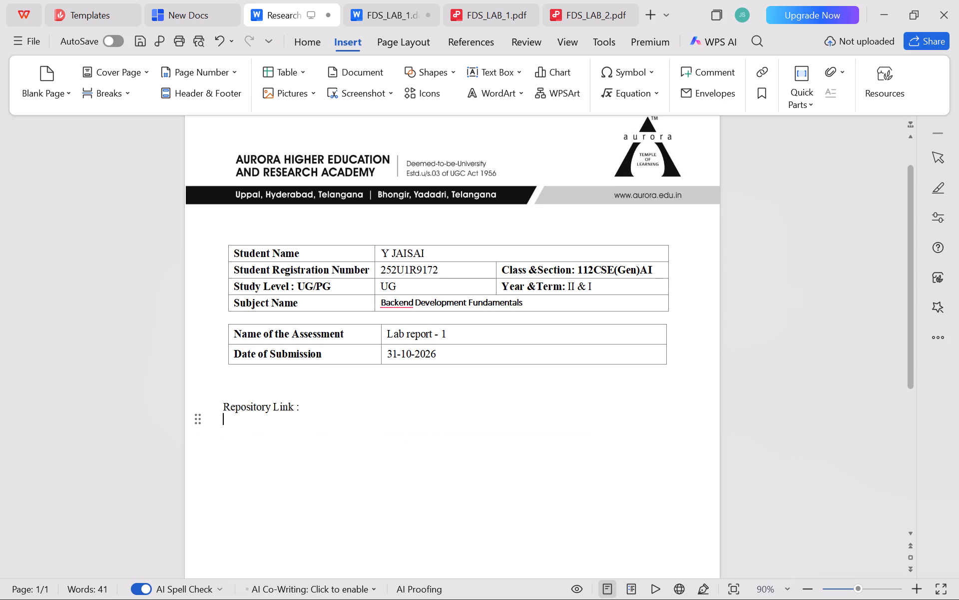
key("Return")
key("ctrl+v")
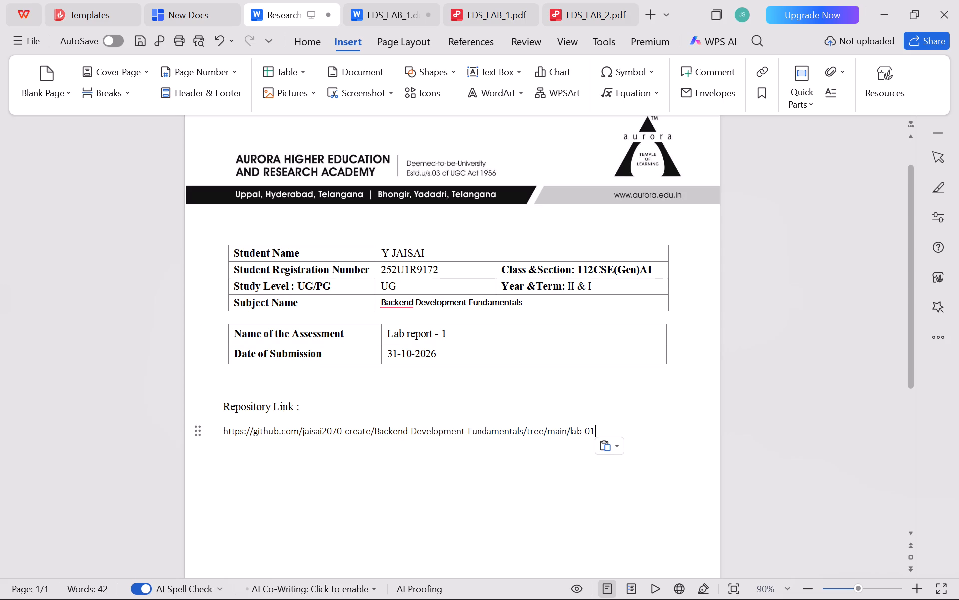
Insert a hyperlink on the pasted repository address, targeting the GitHub lab-01 folder address.
left_click_drag(602, 432, 281, 433)
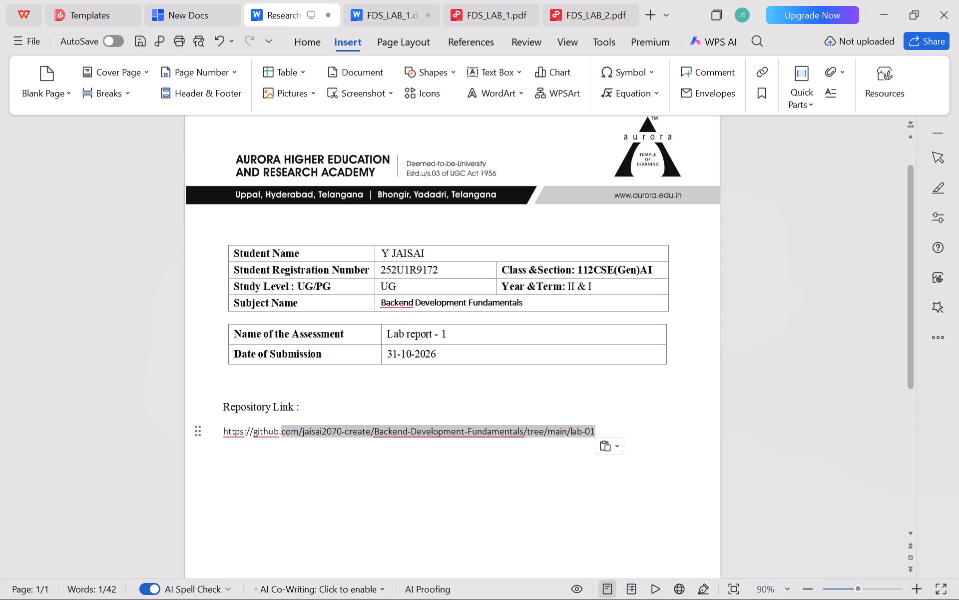
left_click_drag(281, 433, 198, 425)
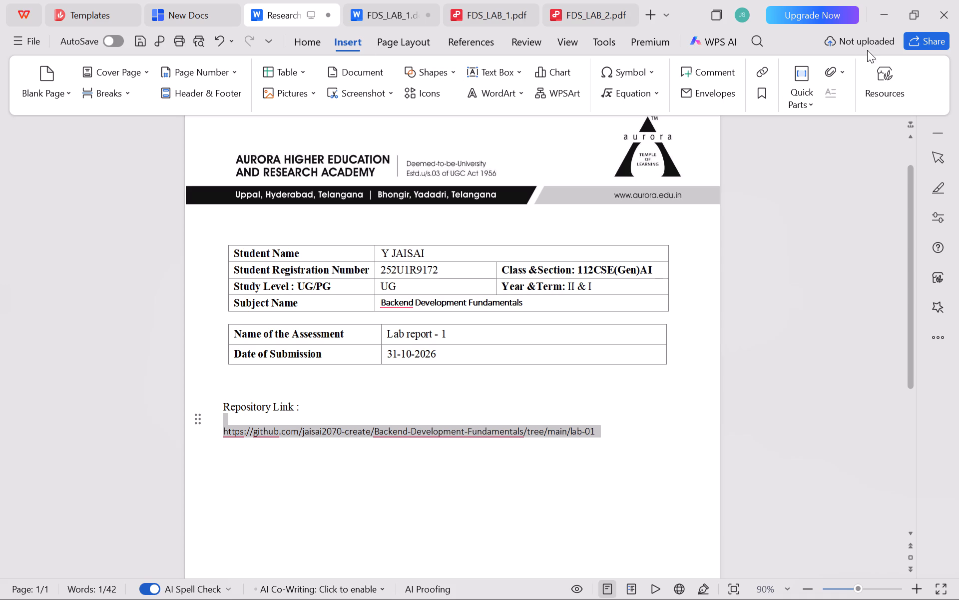
left_click(762, 71)
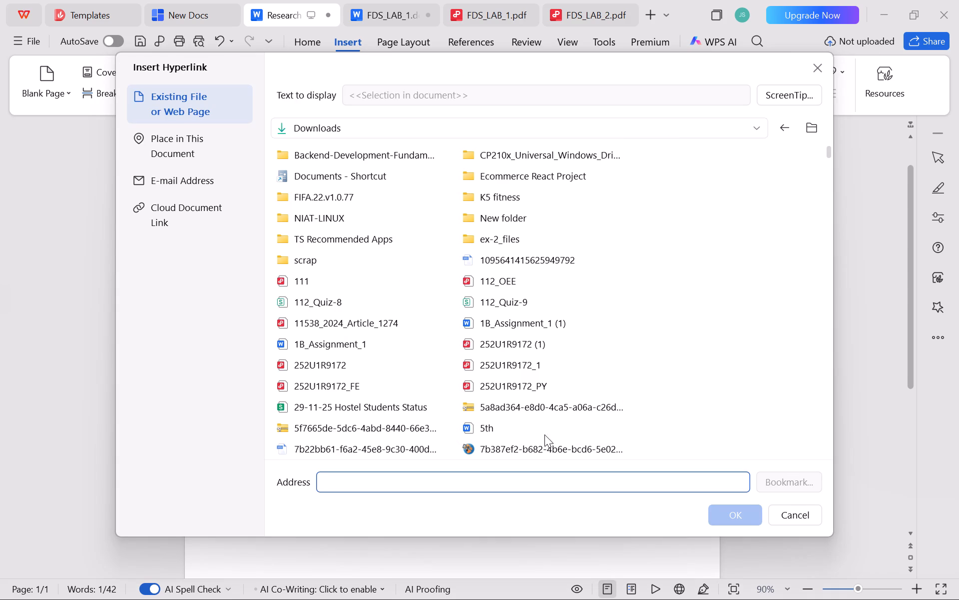
key("ctrl+v")
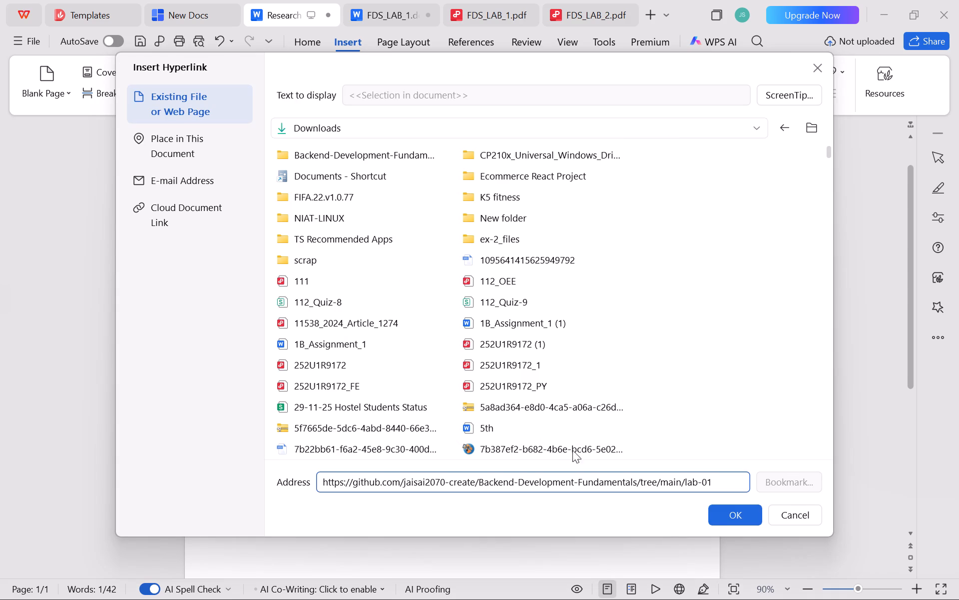
left_click(729, 520)
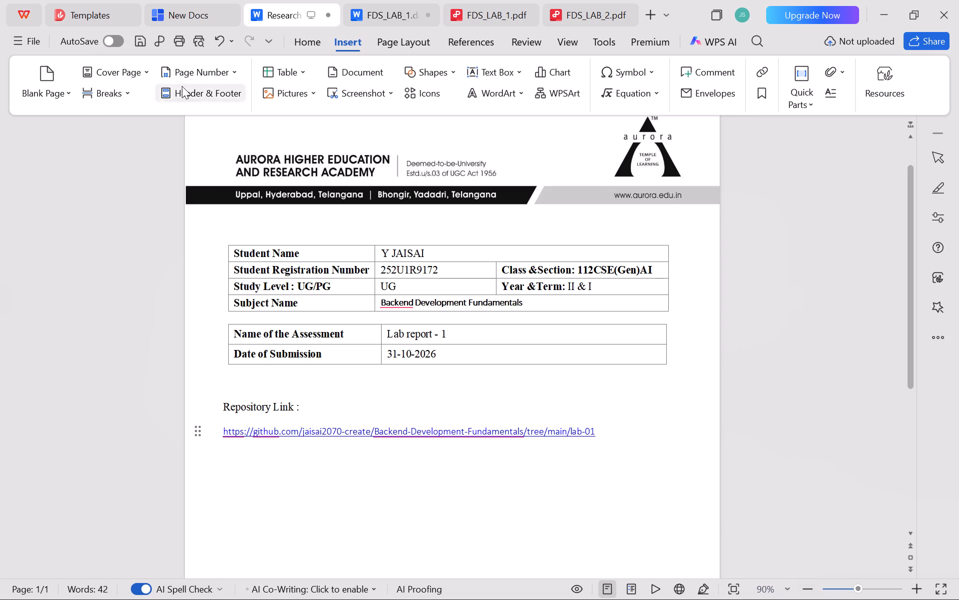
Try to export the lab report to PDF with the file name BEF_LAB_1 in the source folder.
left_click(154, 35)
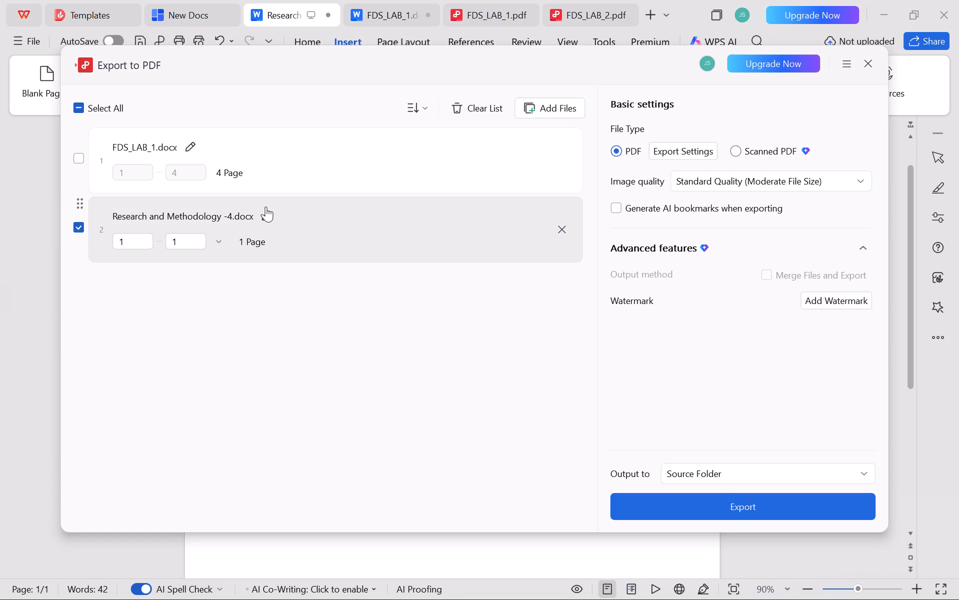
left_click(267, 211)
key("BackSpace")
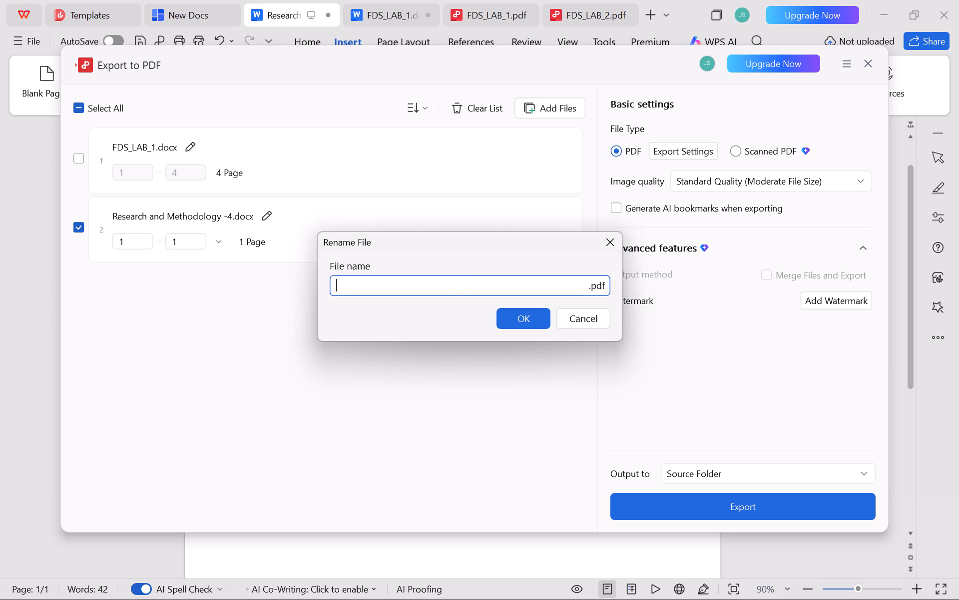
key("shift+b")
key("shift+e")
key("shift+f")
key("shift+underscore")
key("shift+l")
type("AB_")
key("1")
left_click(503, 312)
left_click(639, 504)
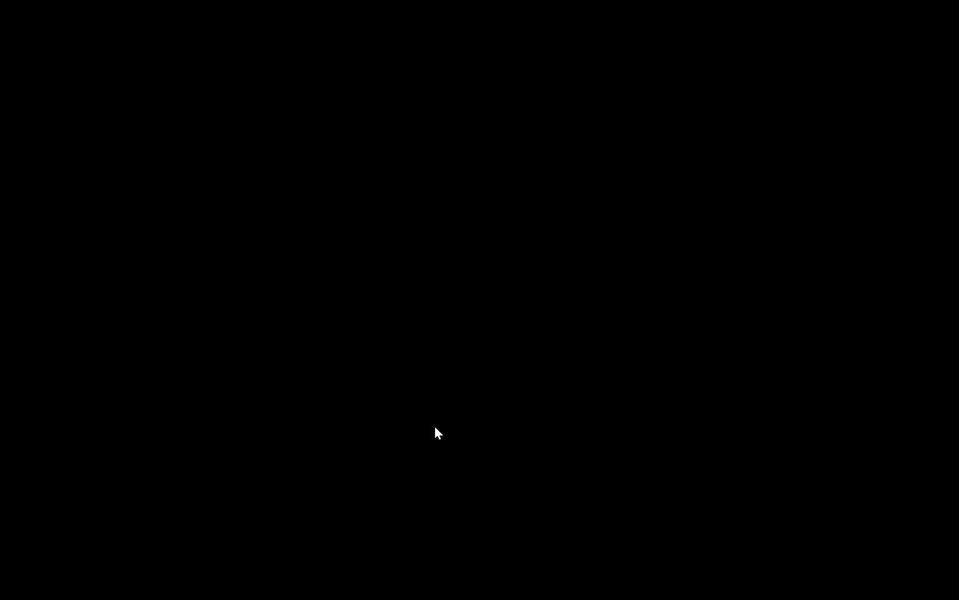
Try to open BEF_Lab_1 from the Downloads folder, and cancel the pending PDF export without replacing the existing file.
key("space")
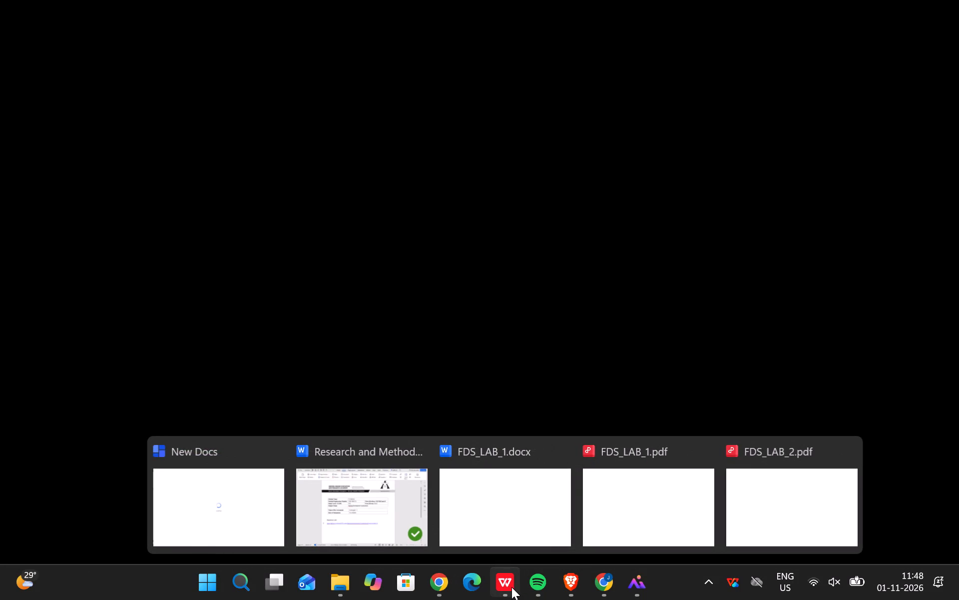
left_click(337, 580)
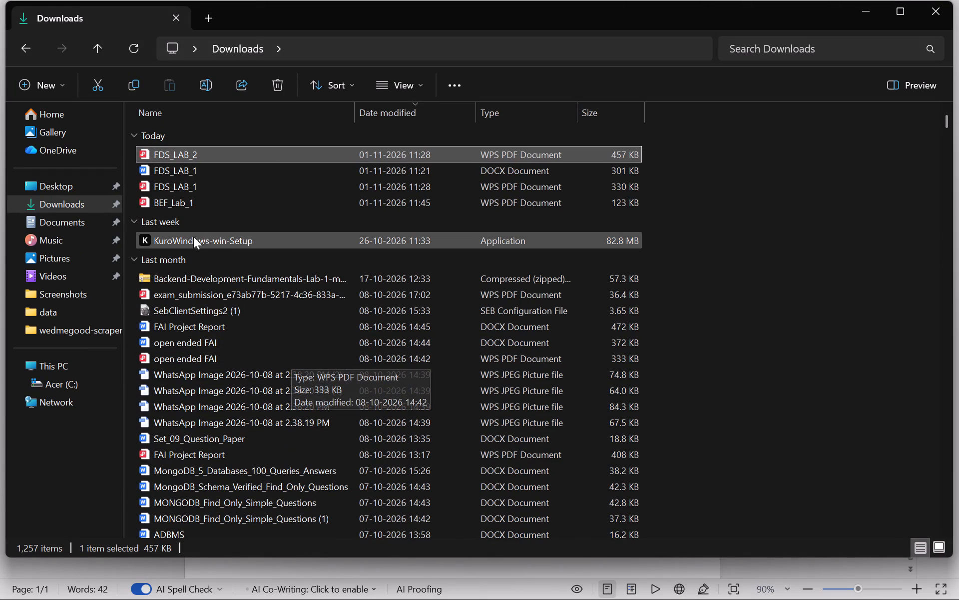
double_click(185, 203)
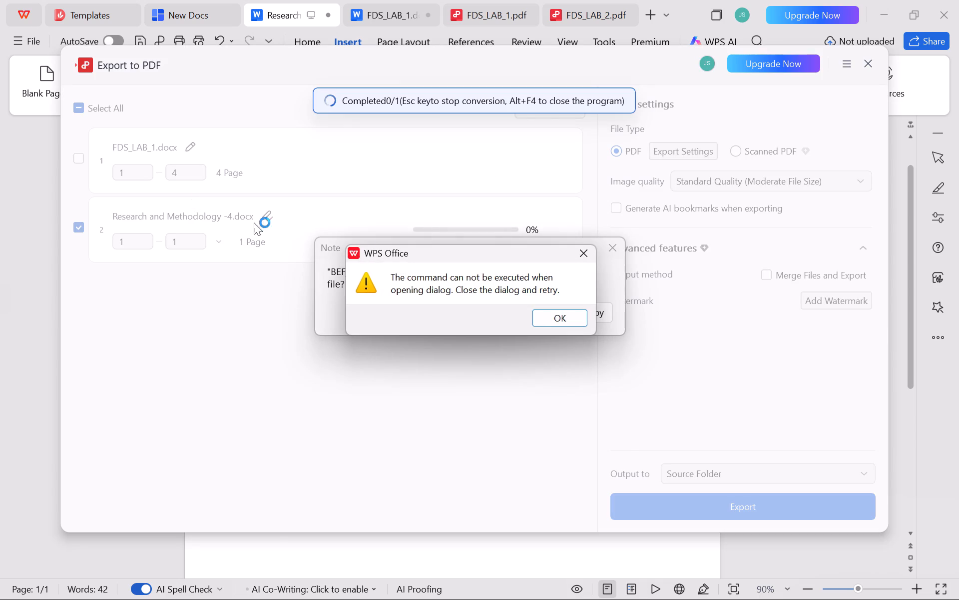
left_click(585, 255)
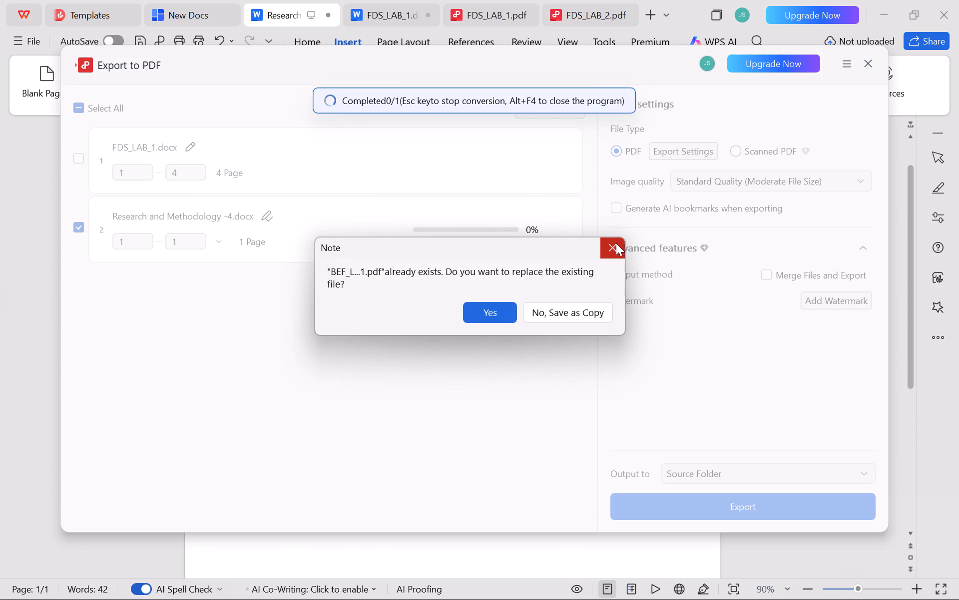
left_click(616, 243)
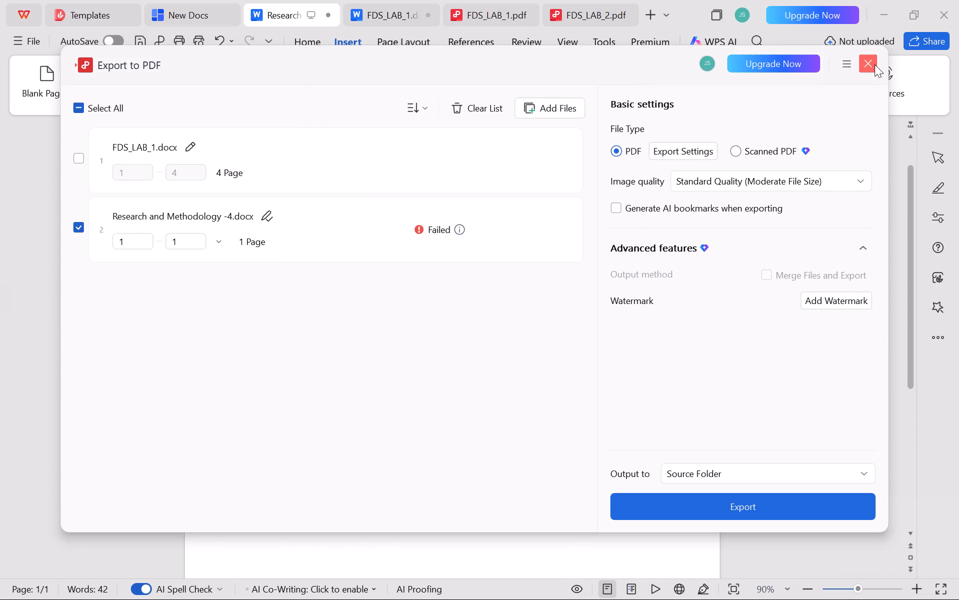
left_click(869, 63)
Export the lab report to PDF in the source folder with the file name BEF_LAB_1, replacing the existing file.
scroll(424, 368, "down", 1)
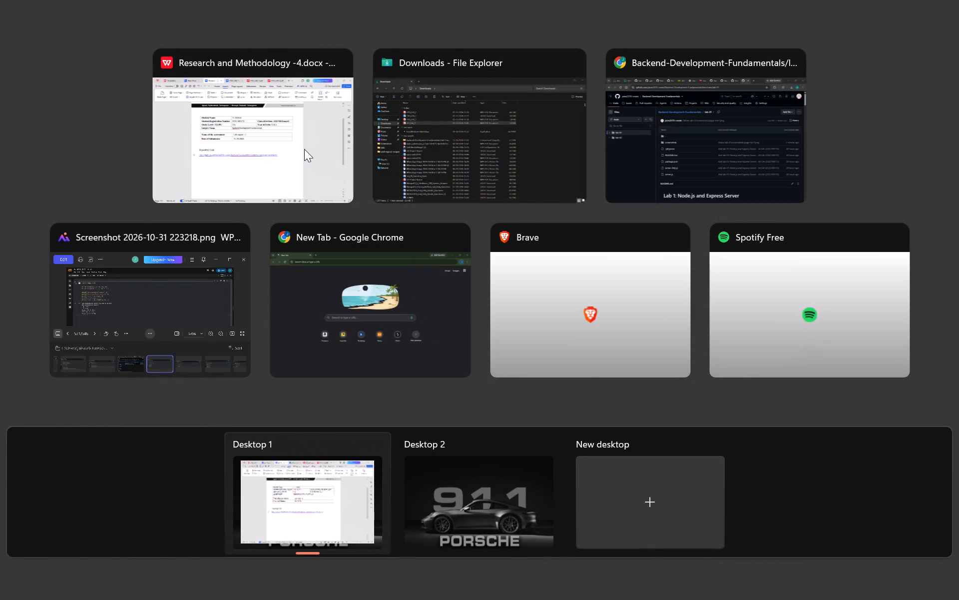
left_click(304, 149)
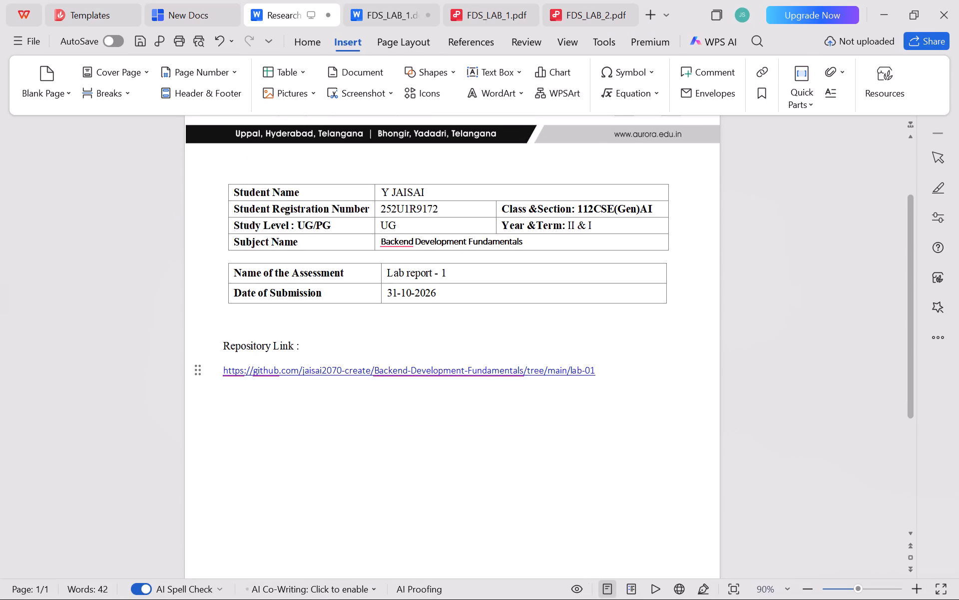
left_click(163, 40)
left_click(265, 215)
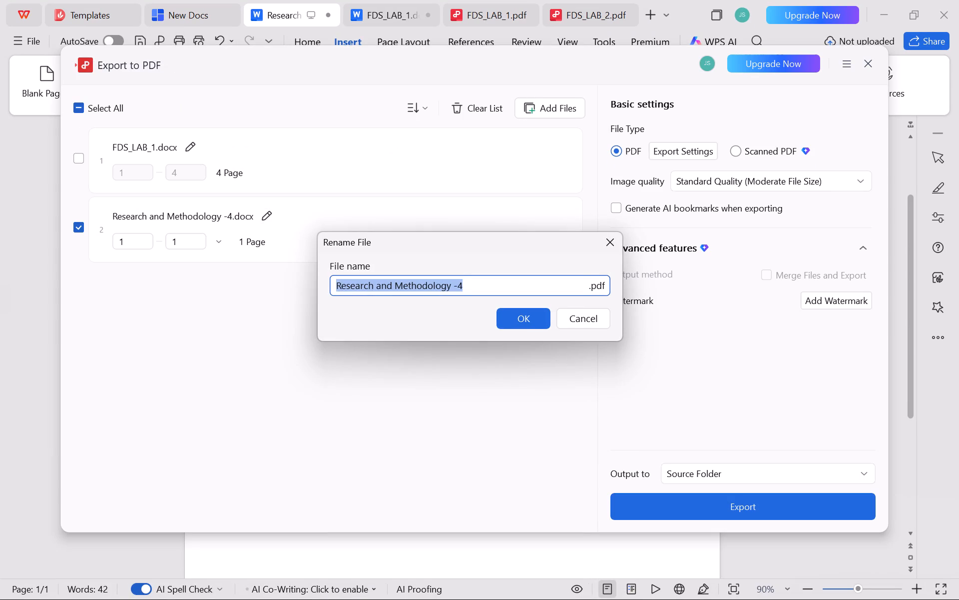
key("BackSpace")
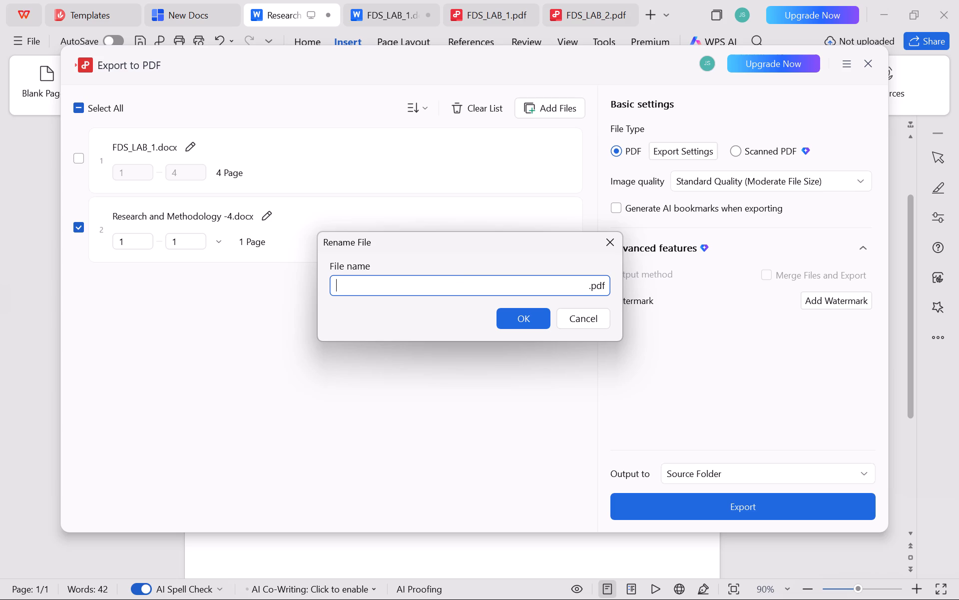
type("BEF")
key("shift+underscore")
type("LA")
key("shift+b")
key("shift+underscore")
key("1")
left_click(523, 319)
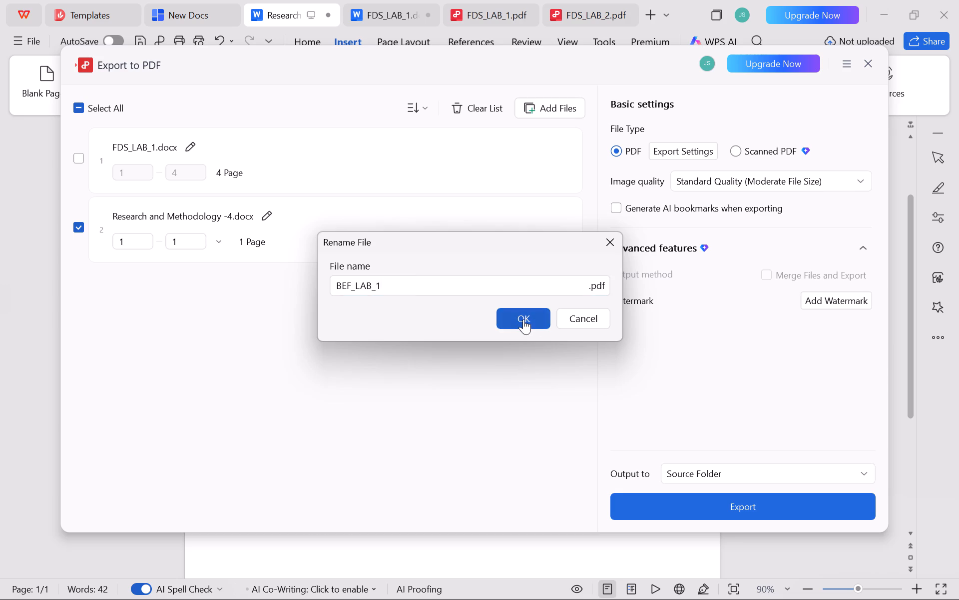
left_click(638, 512)
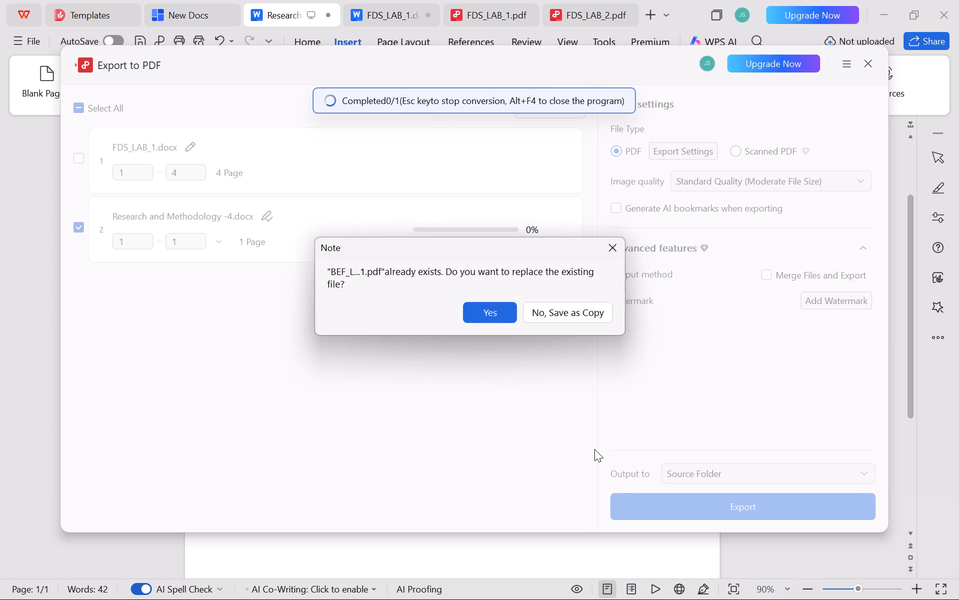
left_click(492, 309)
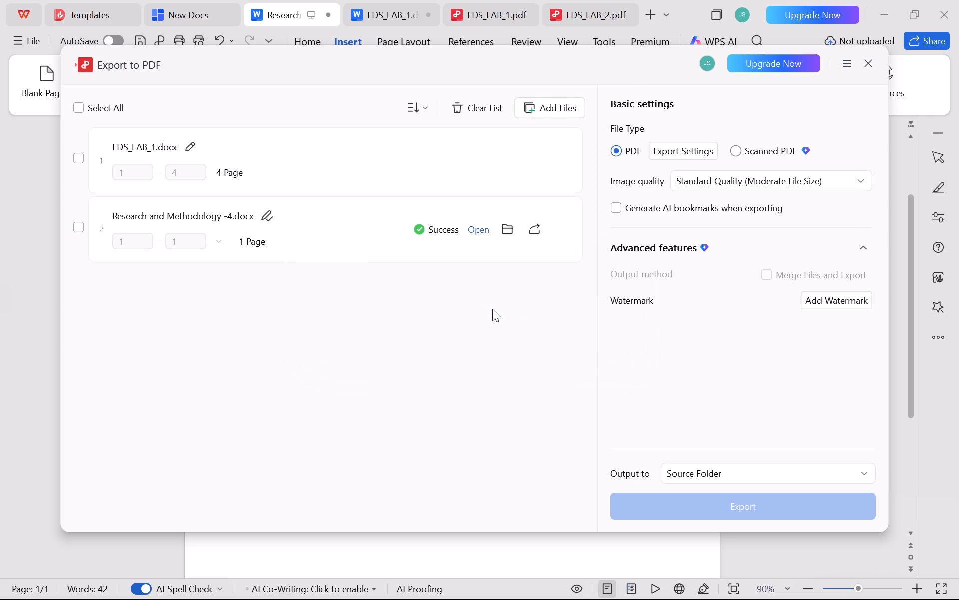
left_click(869, 67)
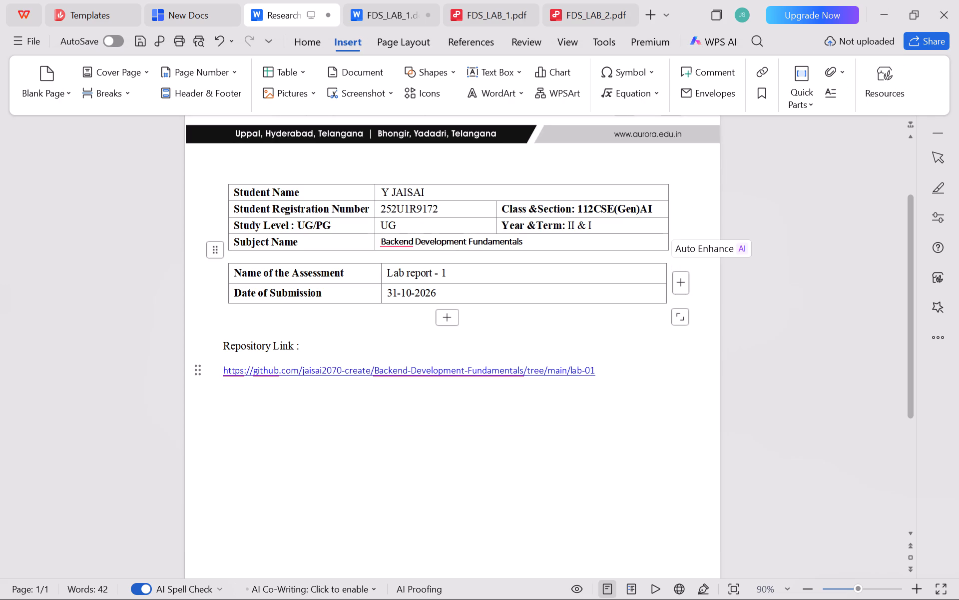
Change the Name of the Assessment in the report document to Lab report - 2.
left_click(604, 373)
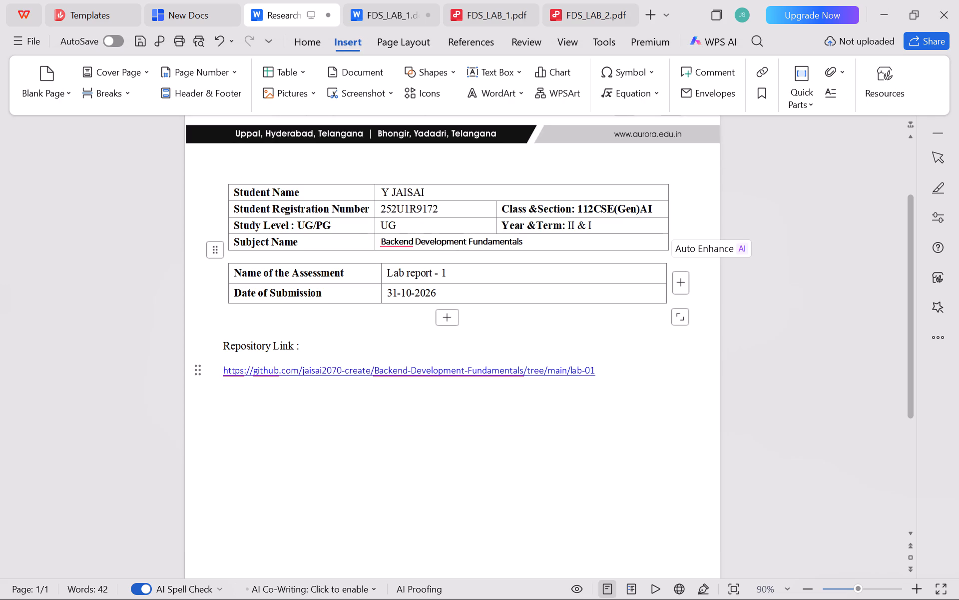
left_click(502, 269)
key("BackSpace")
key("2")
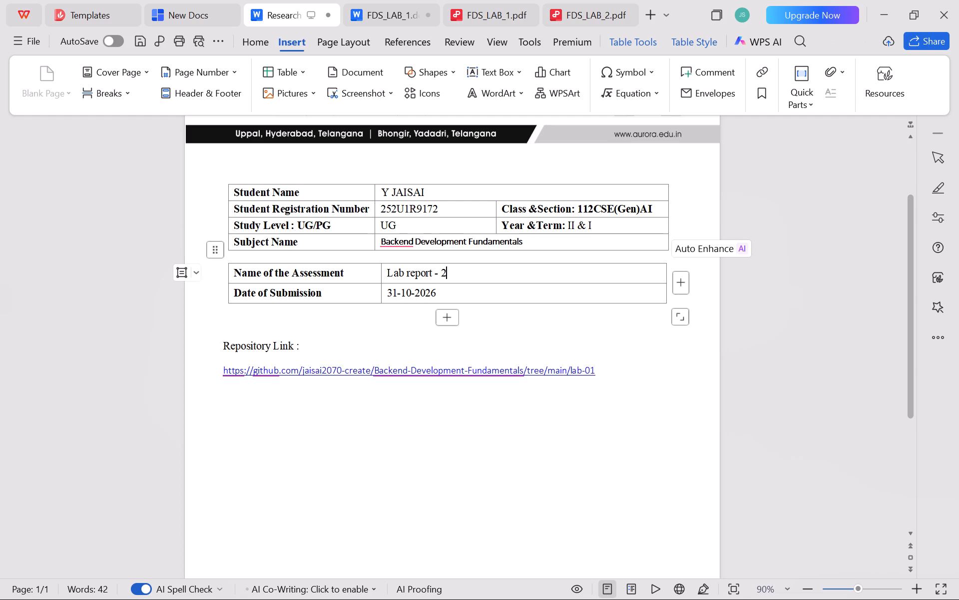
Delete the lab-01 address under Repository Link and start an empty line in its place.
left_click_drag(610, 372, 190, 380)
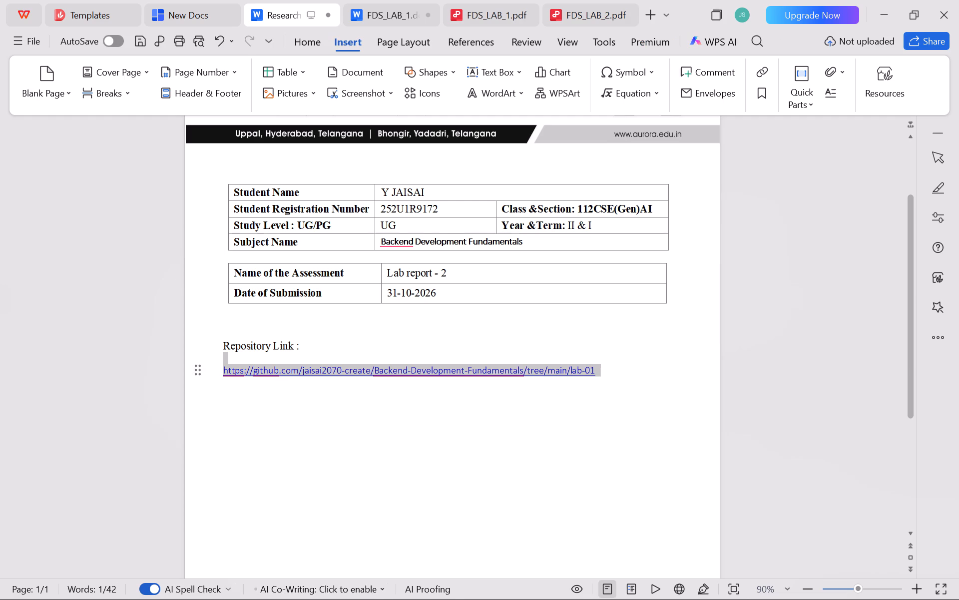
left_click_drag(190, 380, 239, 370)
left_click_drag(239, 370, 233, 370)
key("BackSpace")
key("Return")
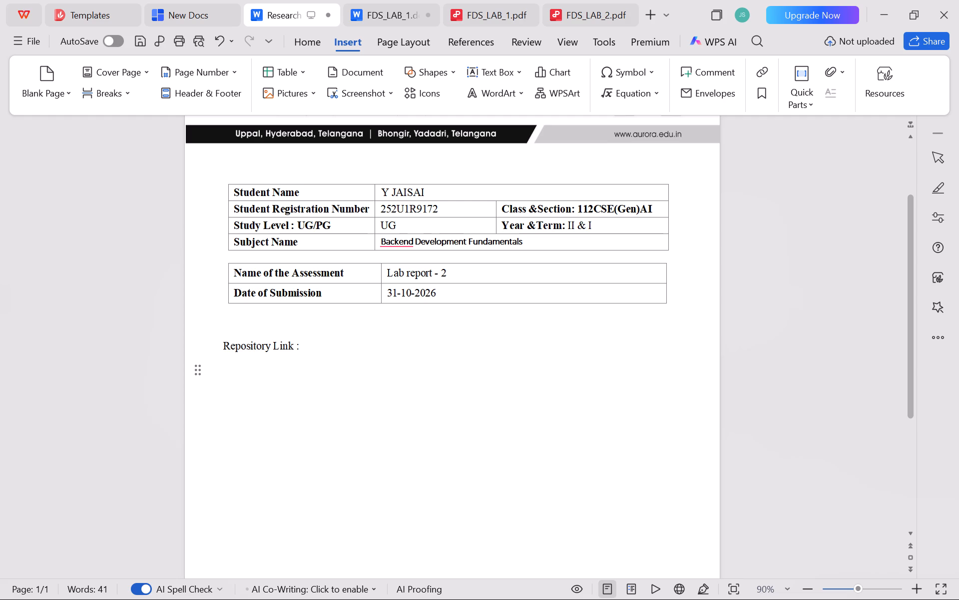
Open the exported BEF_Lab_1 PDF from the Downloads folder and check that its repository link leads to the GitHub lab-01 folder.
left_click(341, 568)
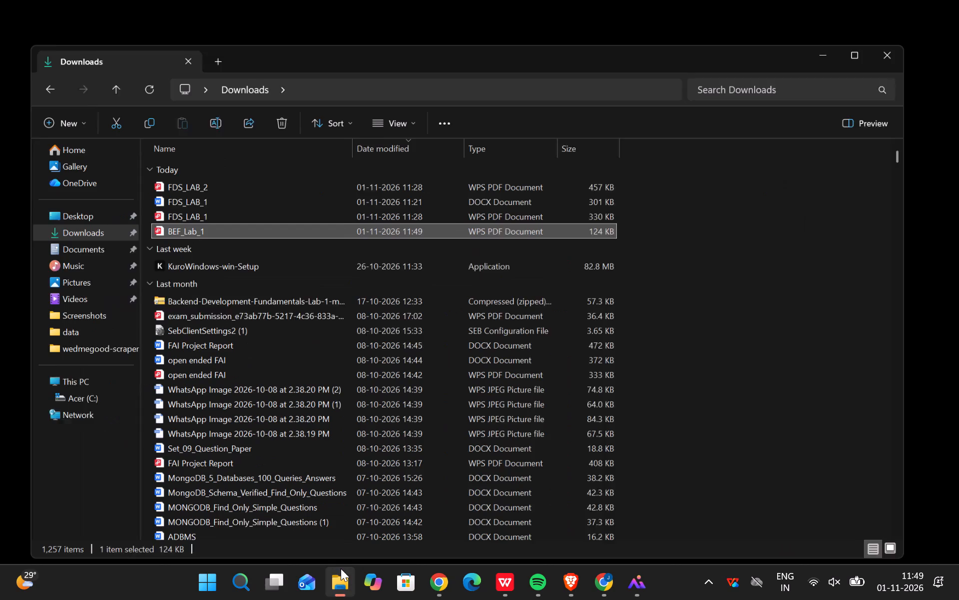
double_click(185, 195)
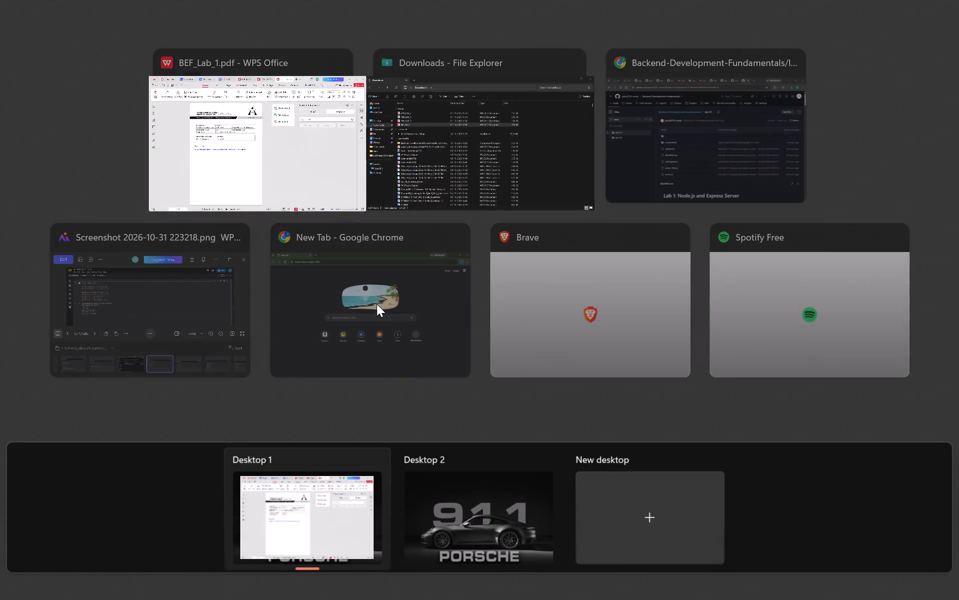
left_click(279, 167)
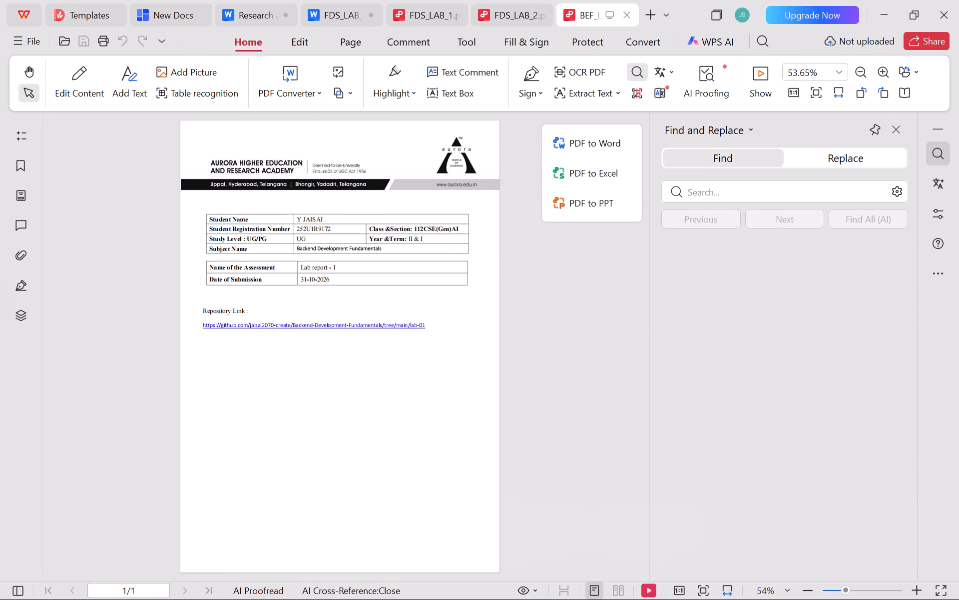
left_click(306, 324)
left_click(627, 346)
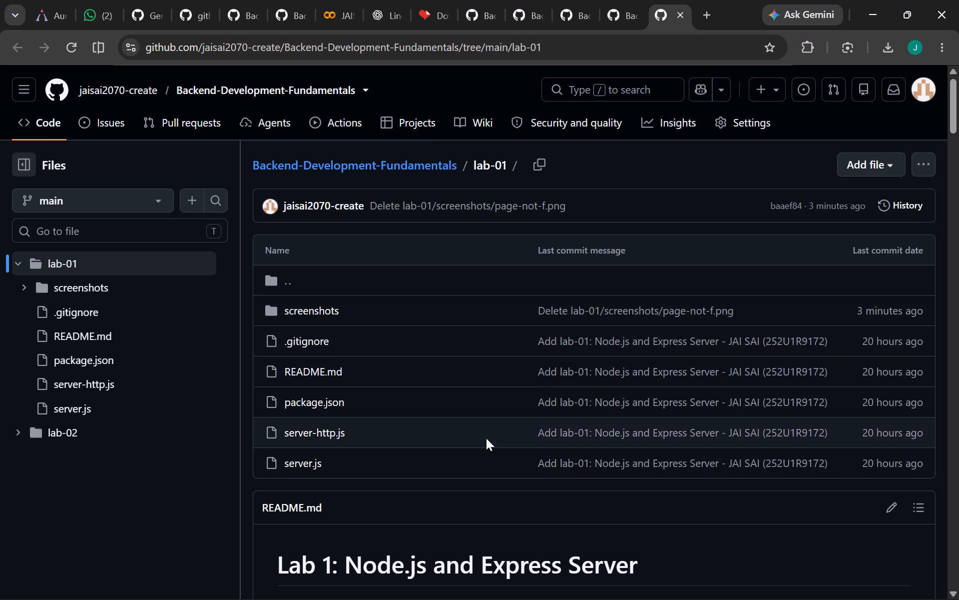
left_click(428, 133)
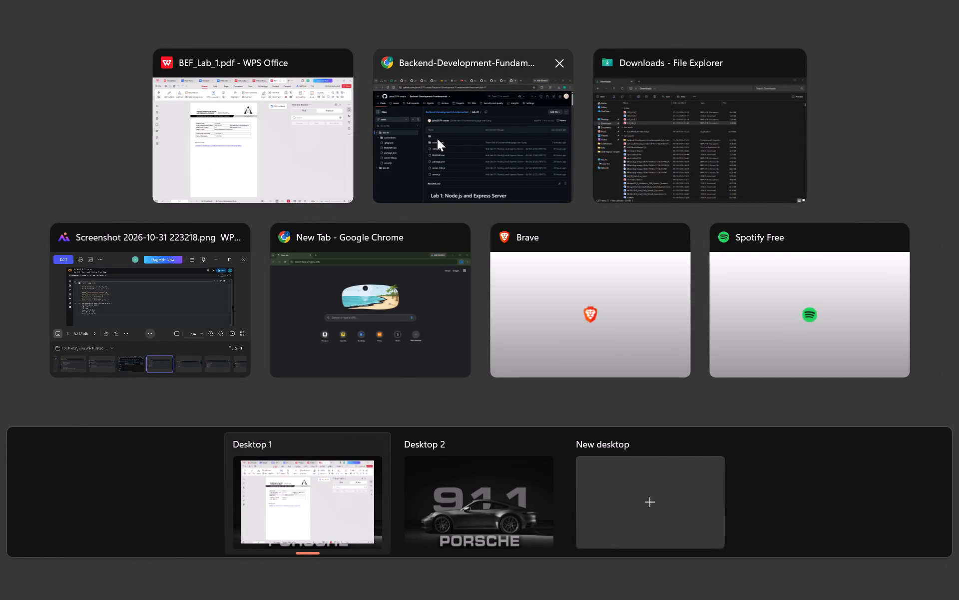
left_click(437, 138)
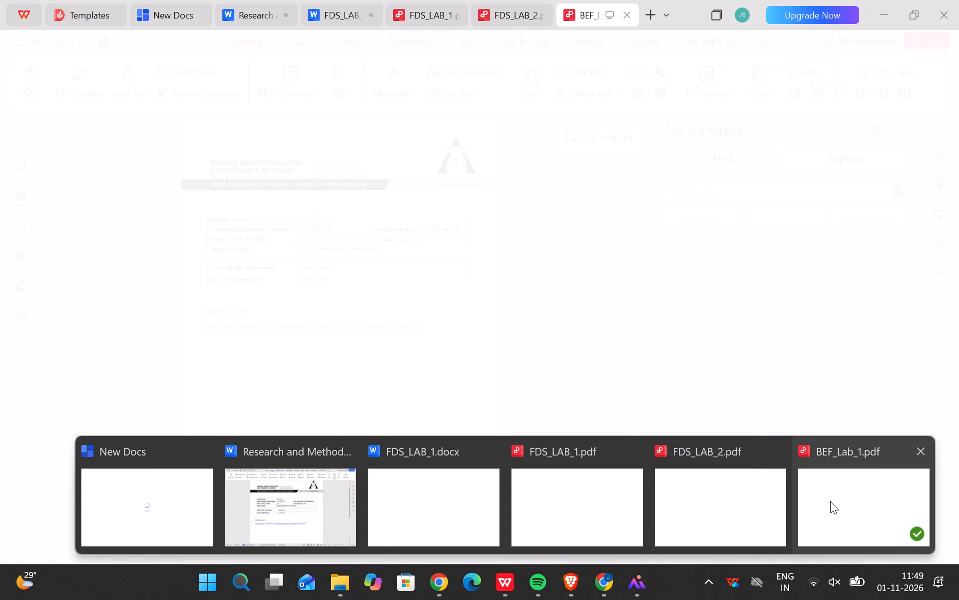
left_click(830, 501)
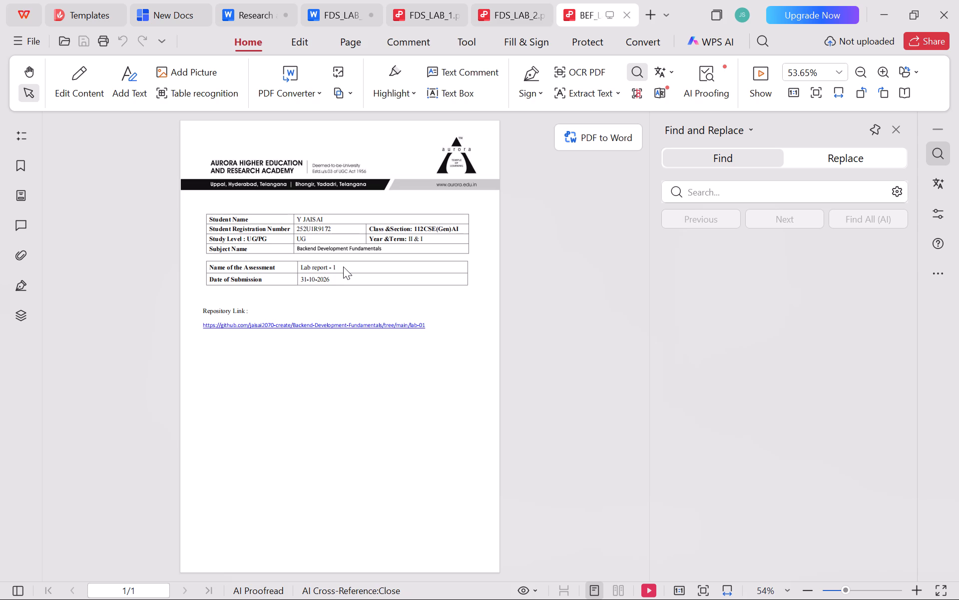
Copy the address of the lab-02 folder on GitHub and paste it under Repository Link in the lab report document.
left_click(266, 29)
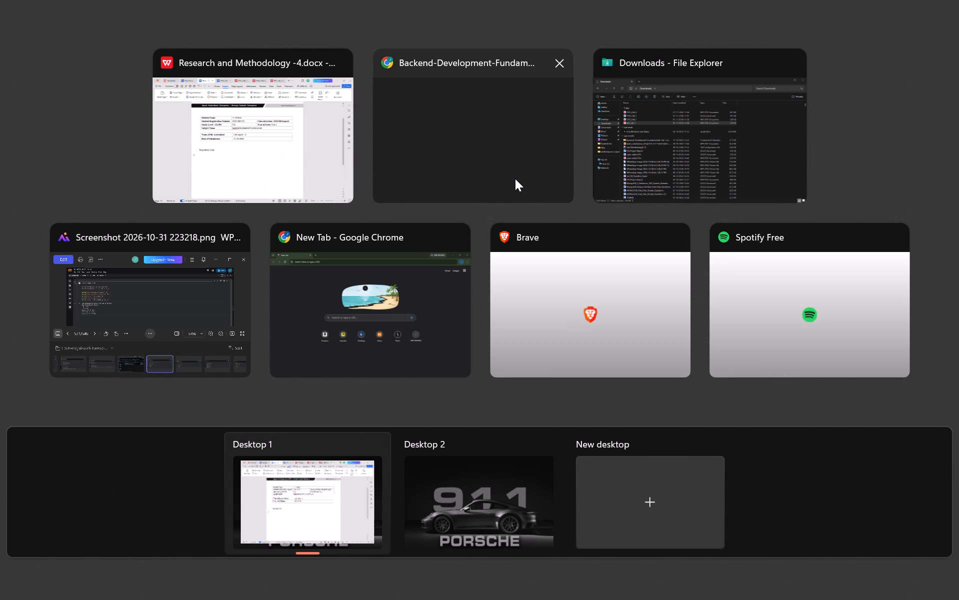
left_click(423, 146)
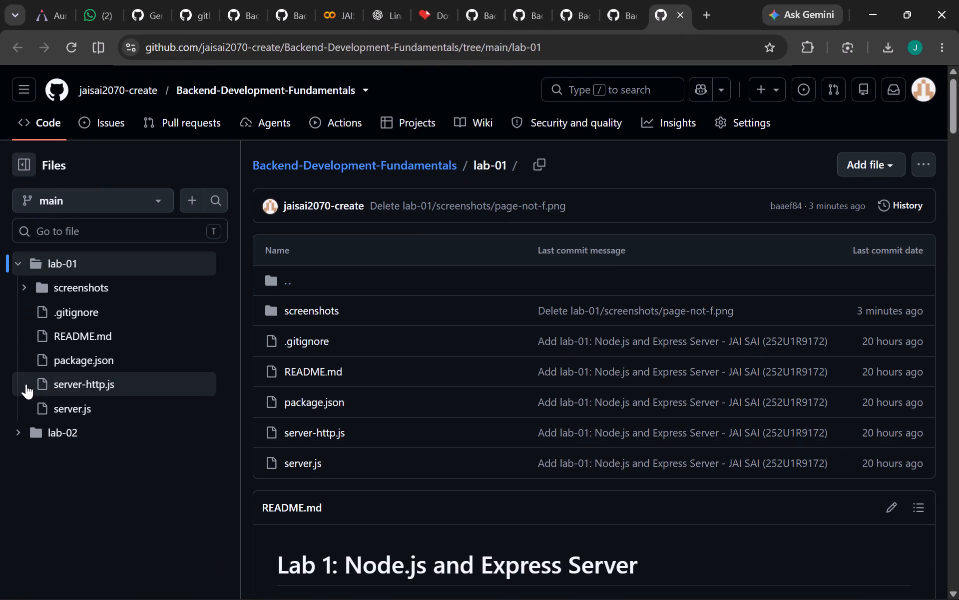
left_click(20, 435)
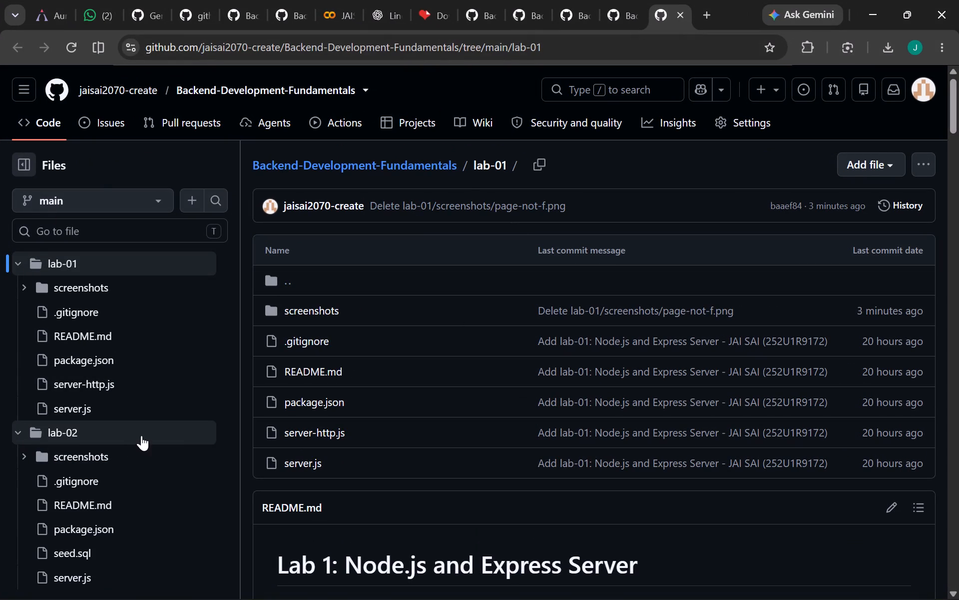
left_click(17, 437)
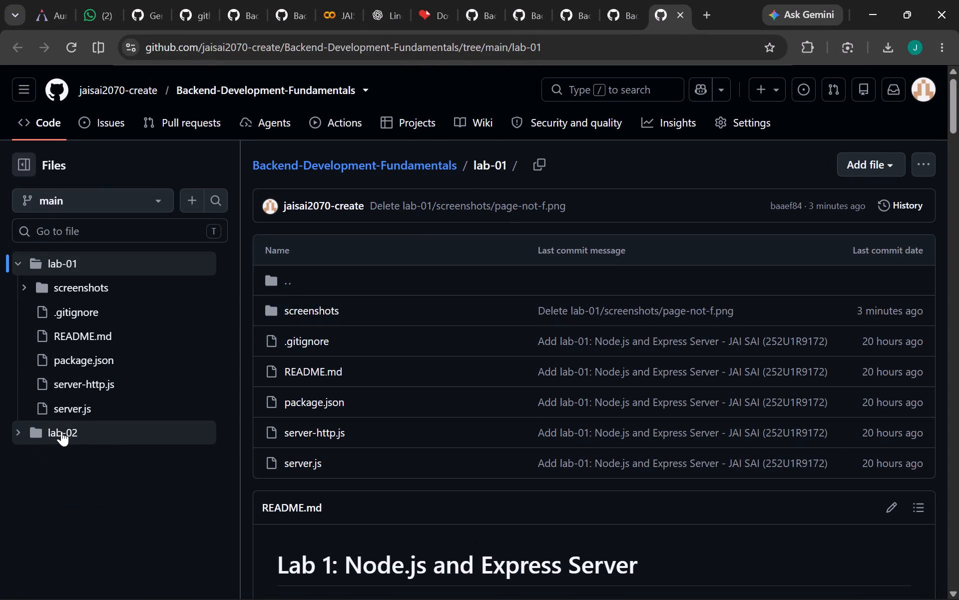
left_click(61, 431)
left_click_drag(560, 42, 130, 46)
key("ctrl+c")
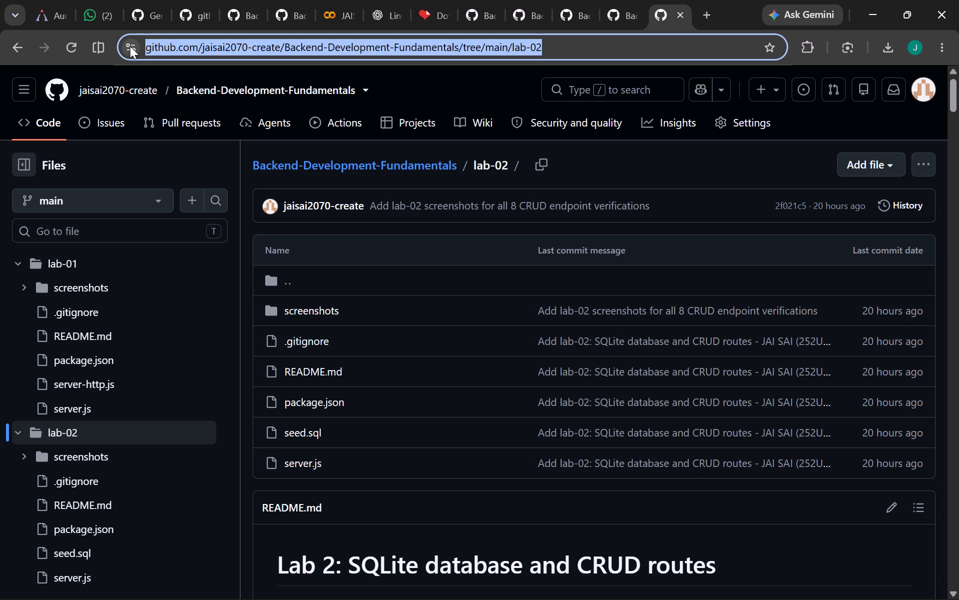
left_click(473, 164)
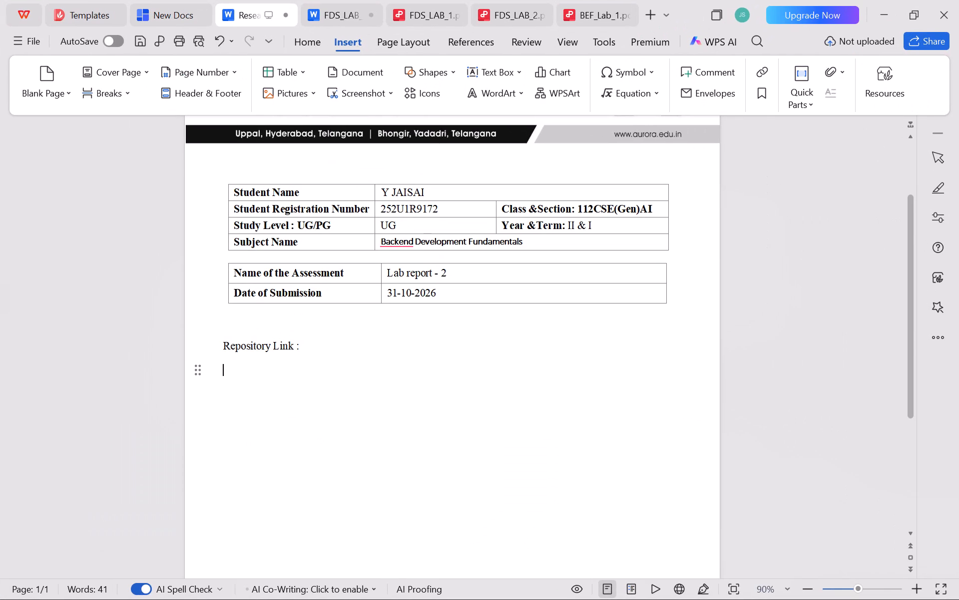
key("ctrl+v")
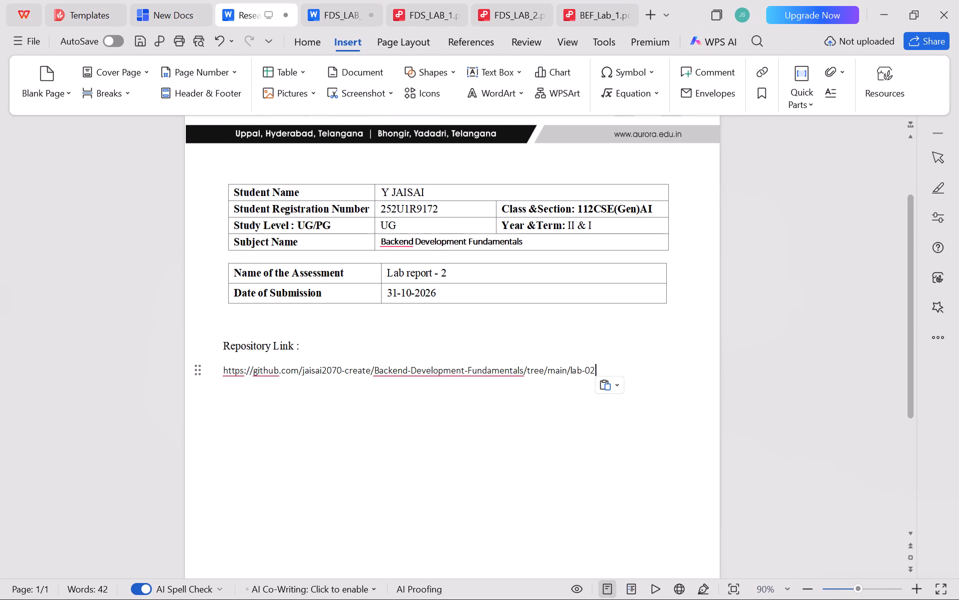
Insert a hyperlink on the pasted repository address, targeting the GitHub lab-02 folder address.
left_click_drag(599, 380, 609, 365)
left_click(609, 365)
left_click_drag(609, 365, 219, 374)
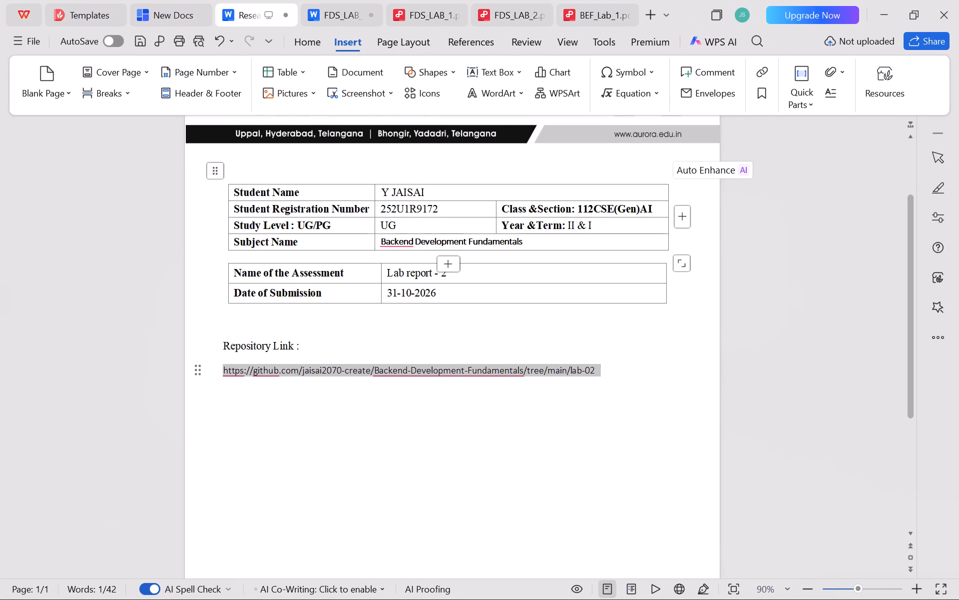
left_click(755, 68)
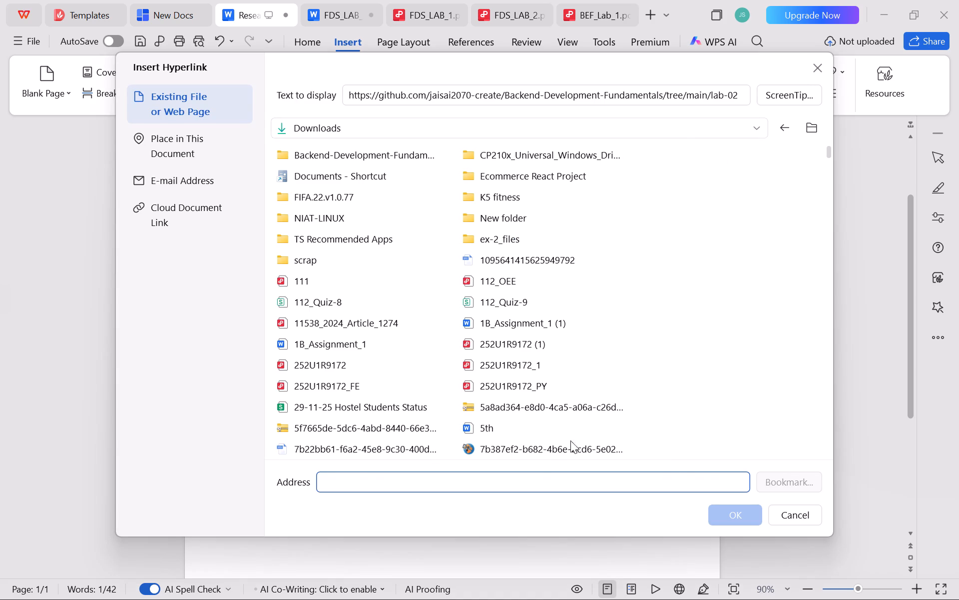
key("ctrl+v")
key("Return")
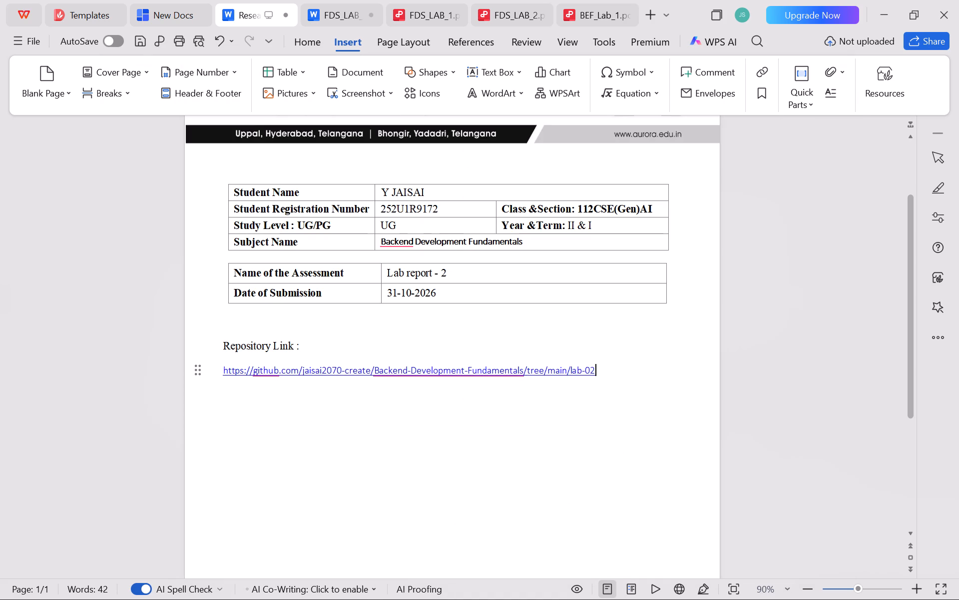
Export only the Research and Methodology -4 document to PDF in the source folder, naming the file BEF_LAB_2.
left_click(161, 40)
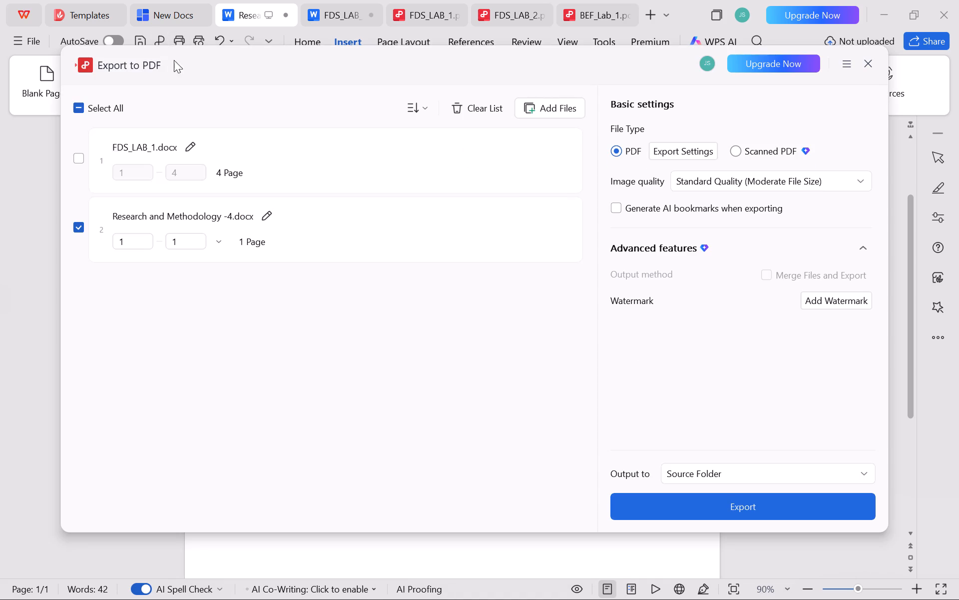
left_click(275, 218)
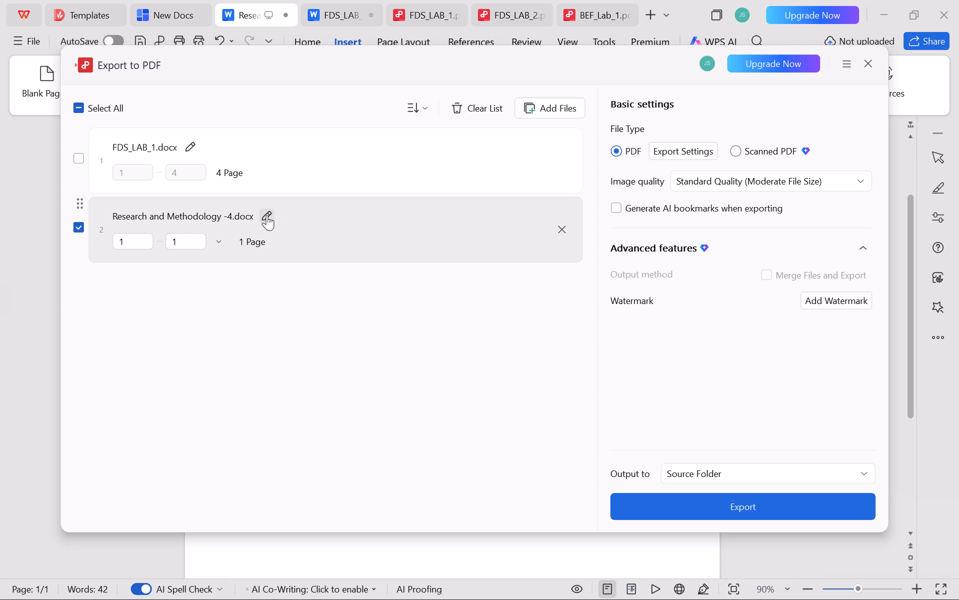
left_click(267, 215)
key("BackSpace")
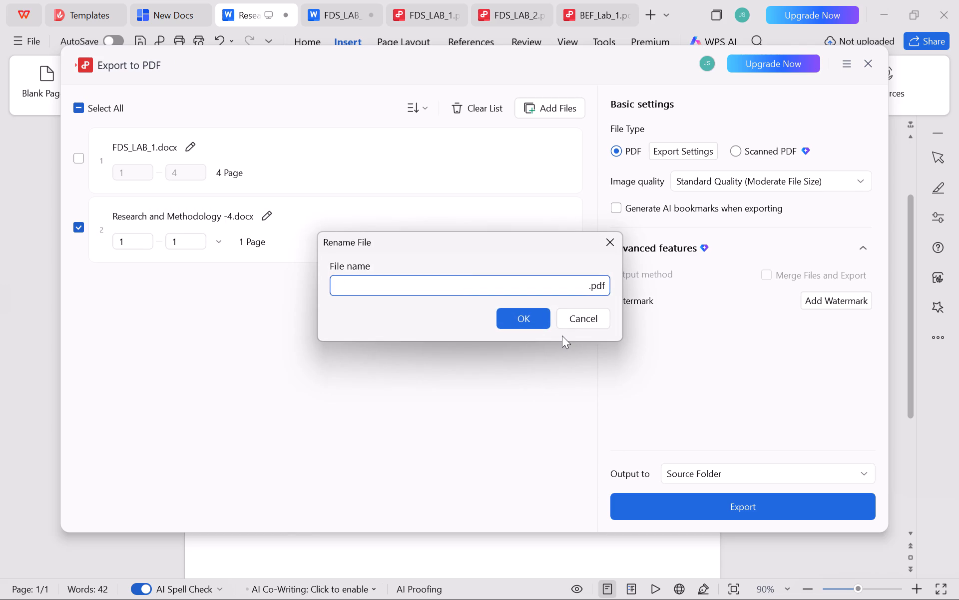
key("shift+b")
key("shift+e")
key("shift+f")
key("shift+underscore")
type("LAB_")
key("2")
left_click(530, 322)
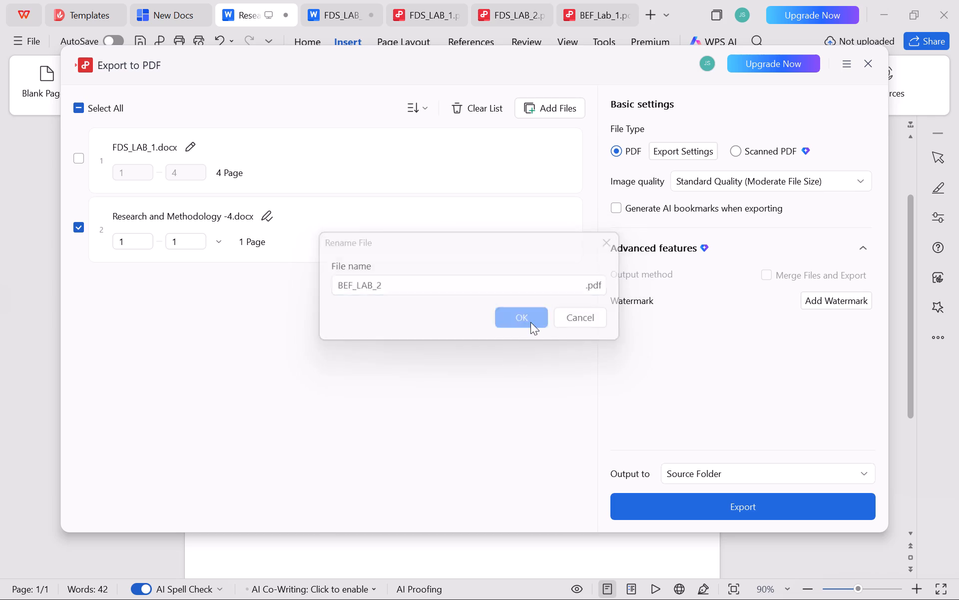
left_click(655, 509)
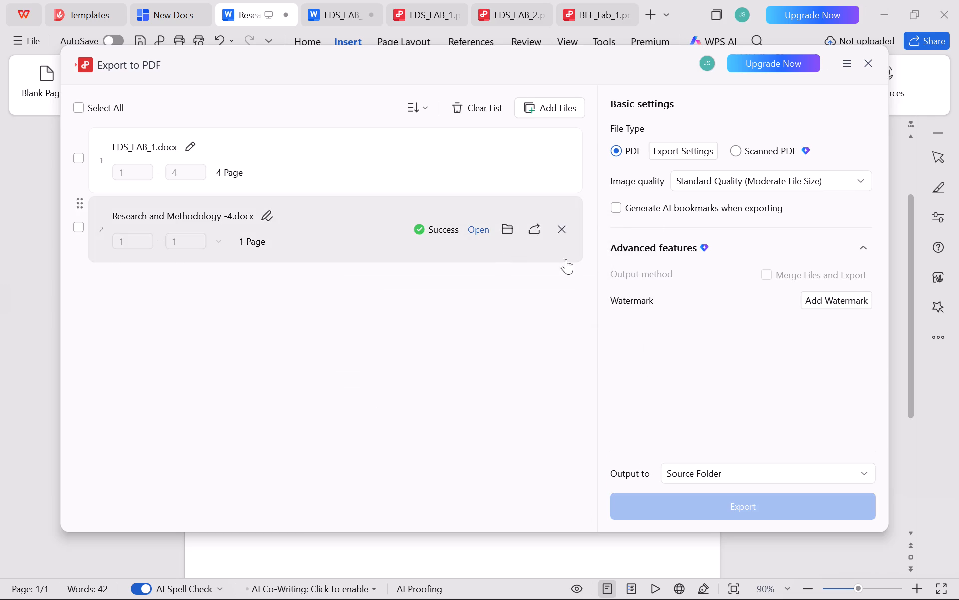
left_click(865, 63)
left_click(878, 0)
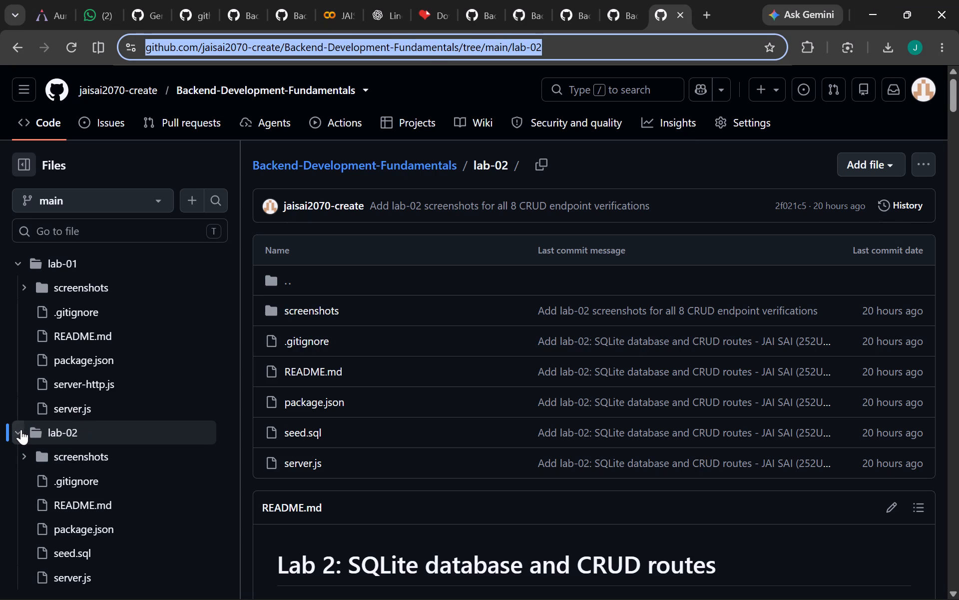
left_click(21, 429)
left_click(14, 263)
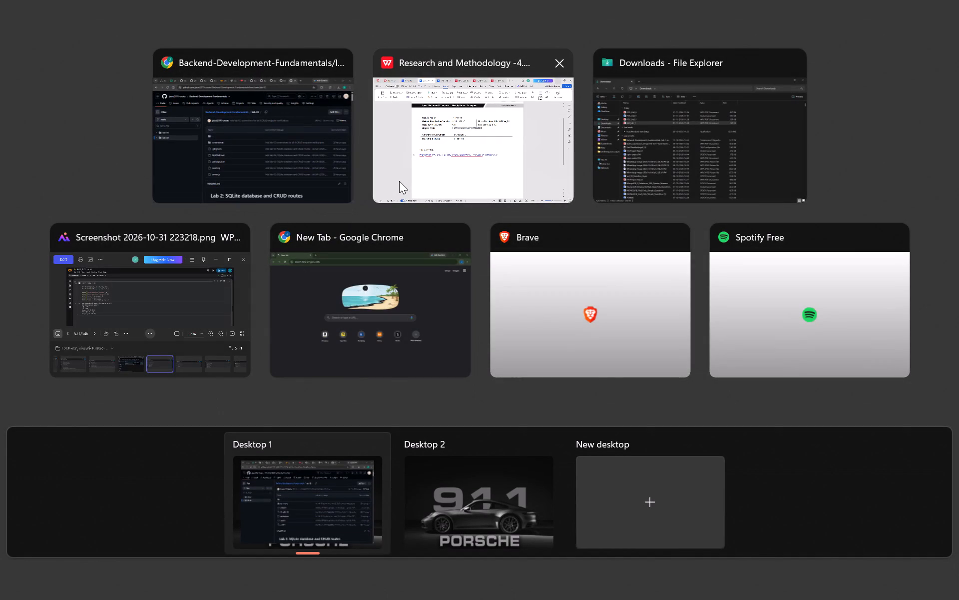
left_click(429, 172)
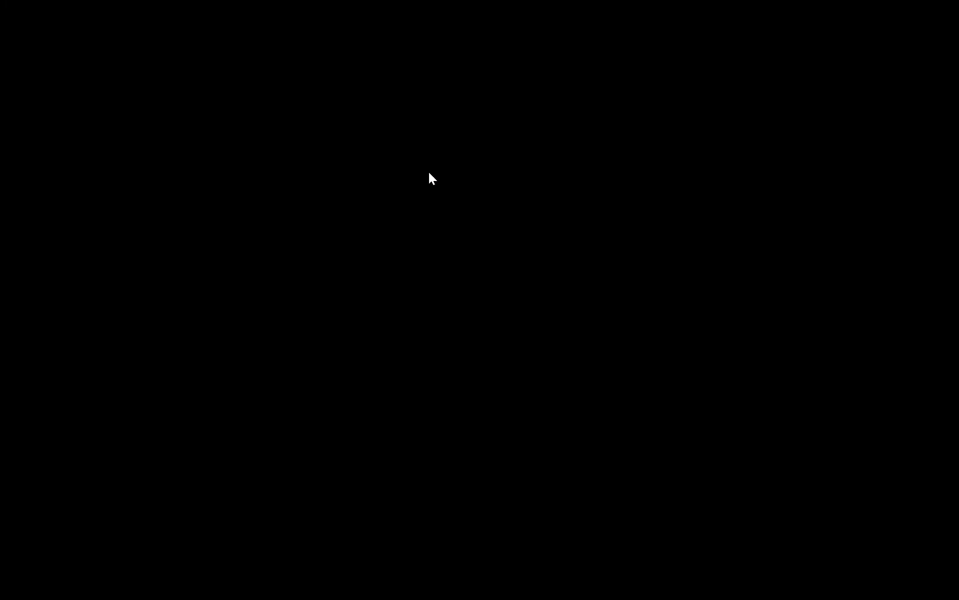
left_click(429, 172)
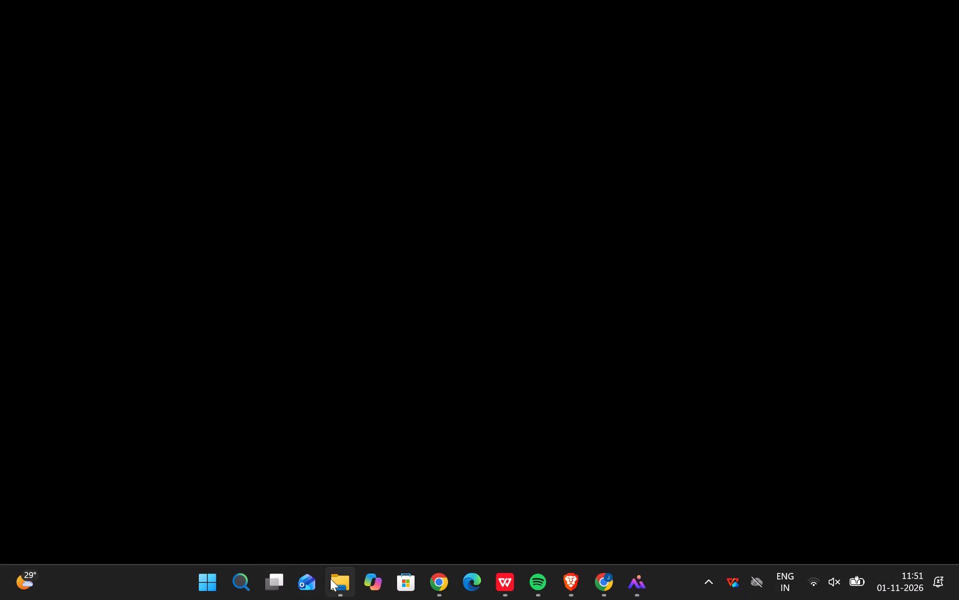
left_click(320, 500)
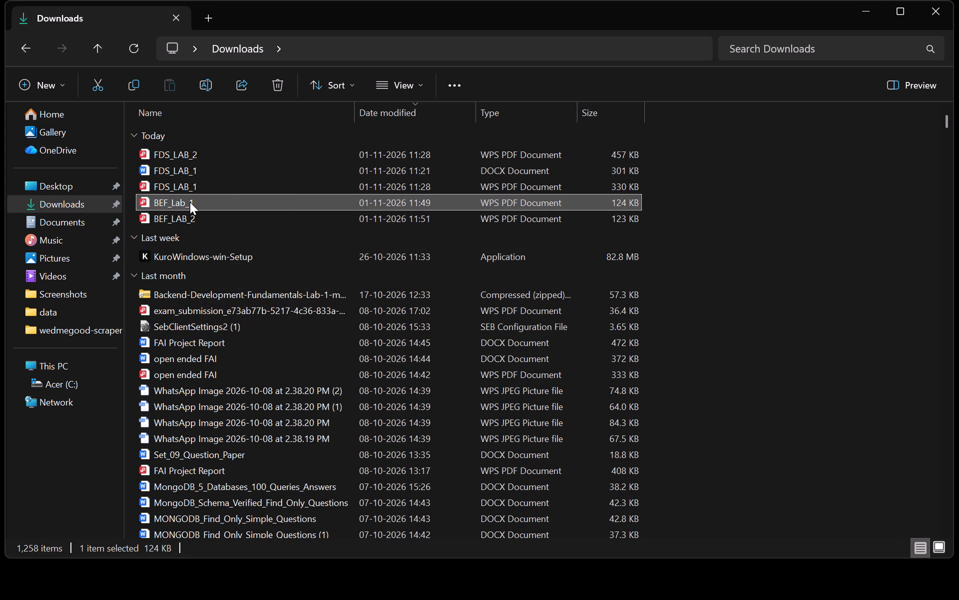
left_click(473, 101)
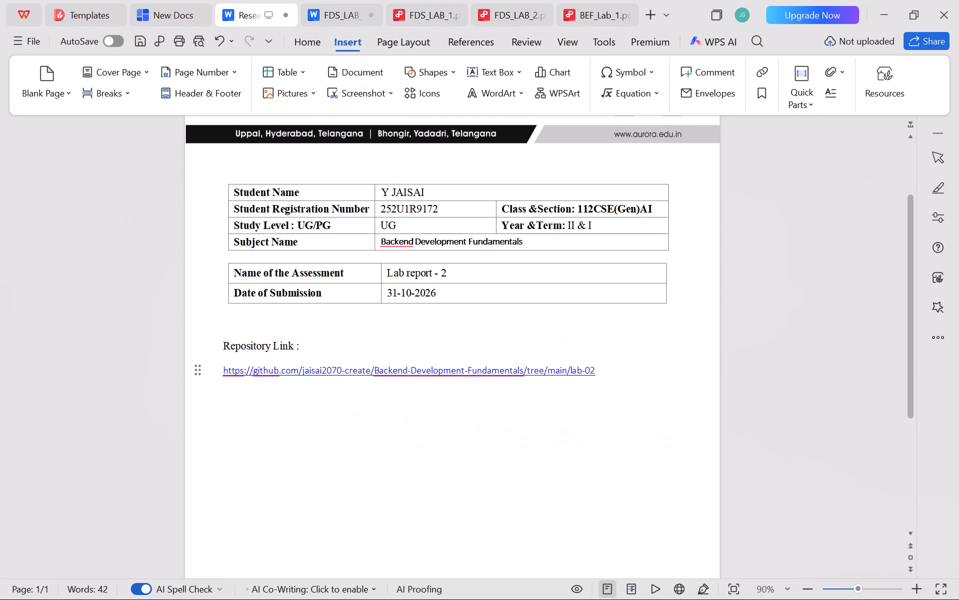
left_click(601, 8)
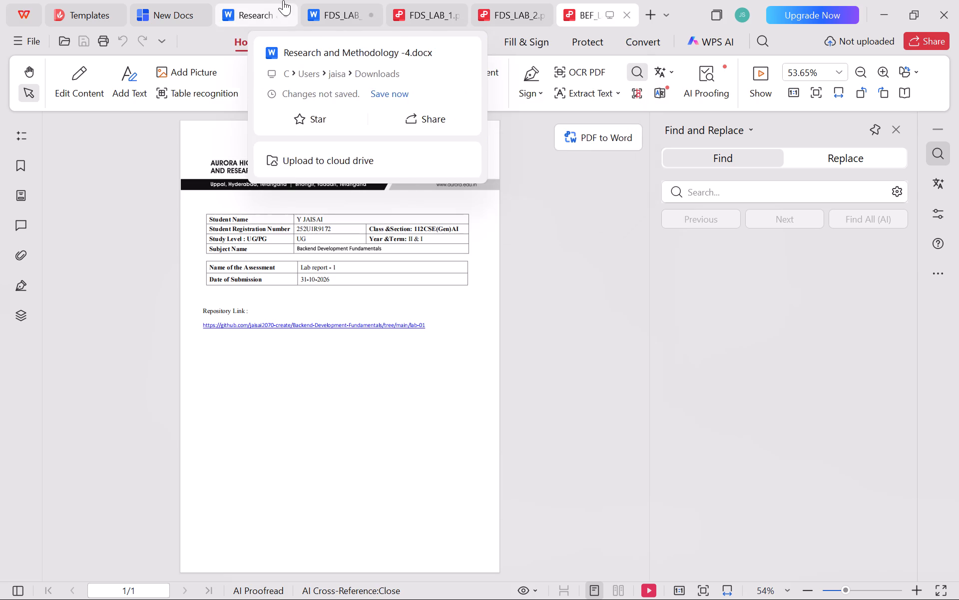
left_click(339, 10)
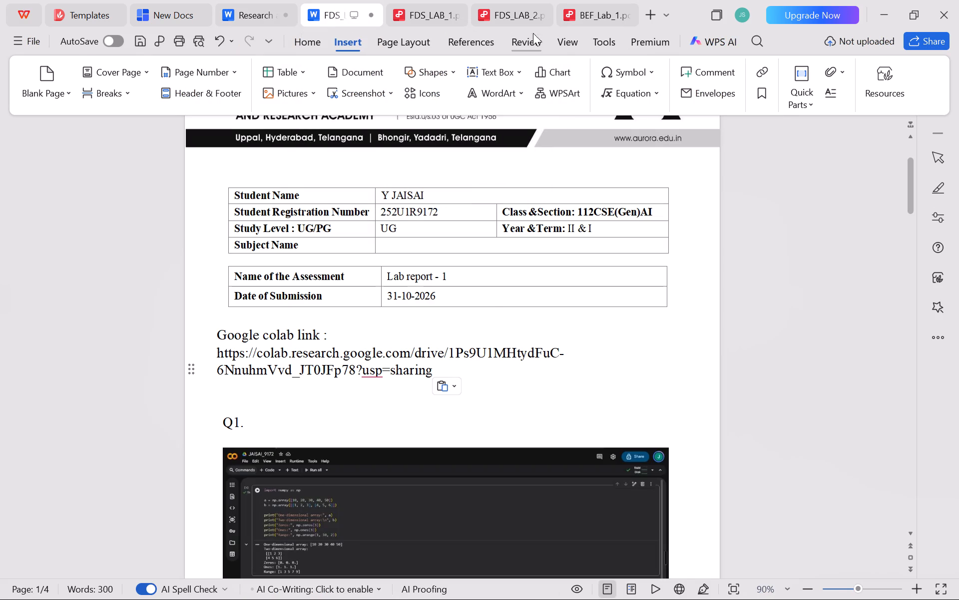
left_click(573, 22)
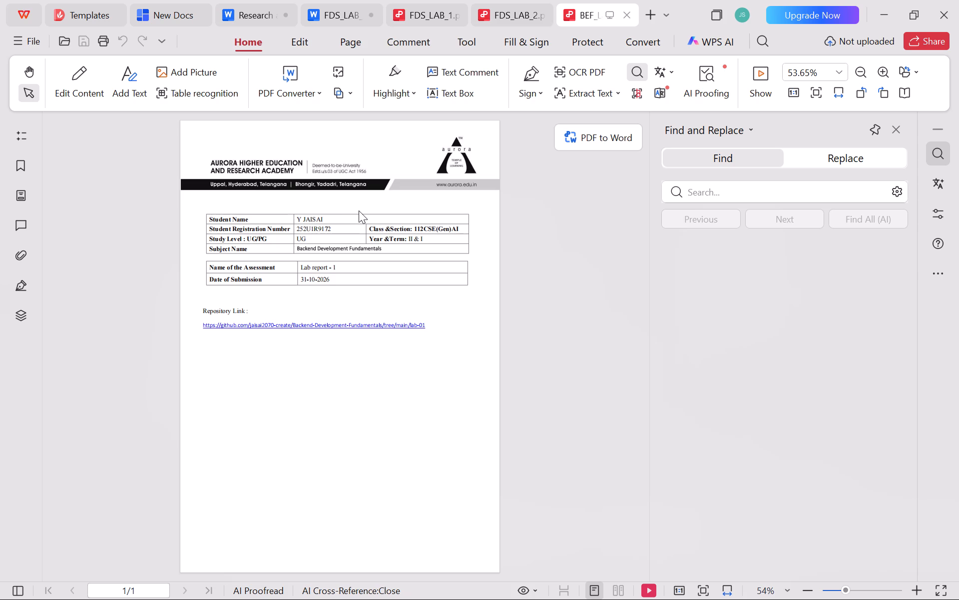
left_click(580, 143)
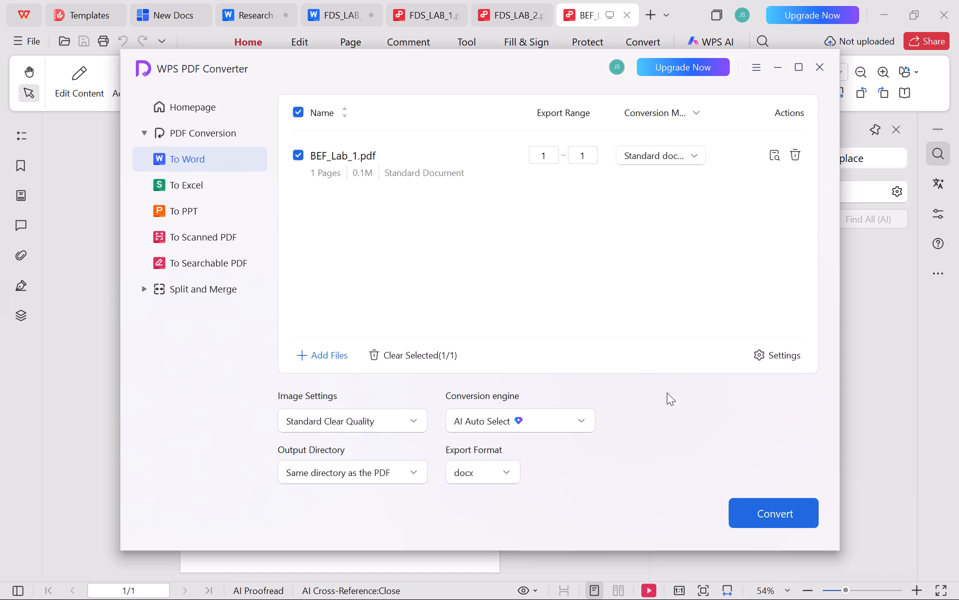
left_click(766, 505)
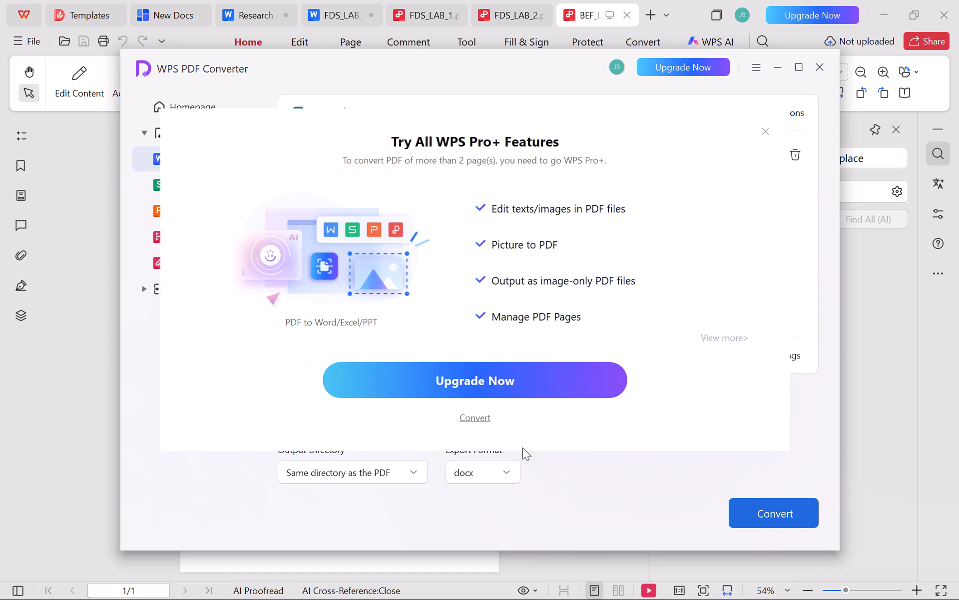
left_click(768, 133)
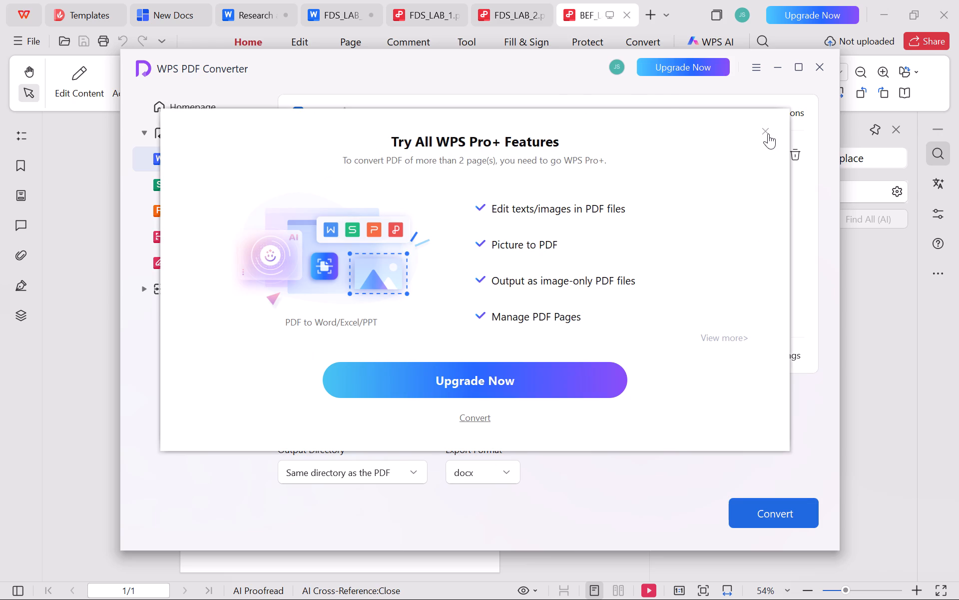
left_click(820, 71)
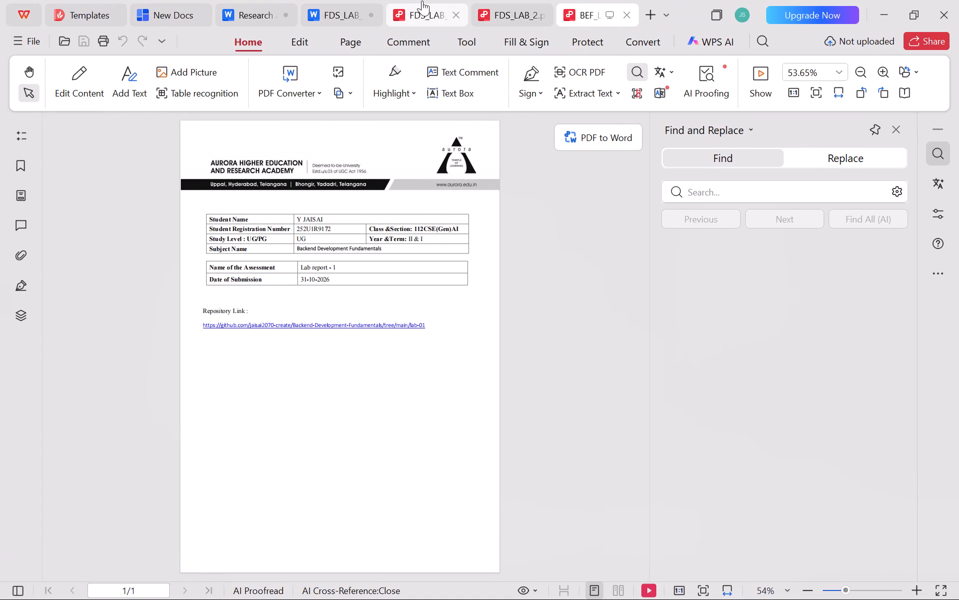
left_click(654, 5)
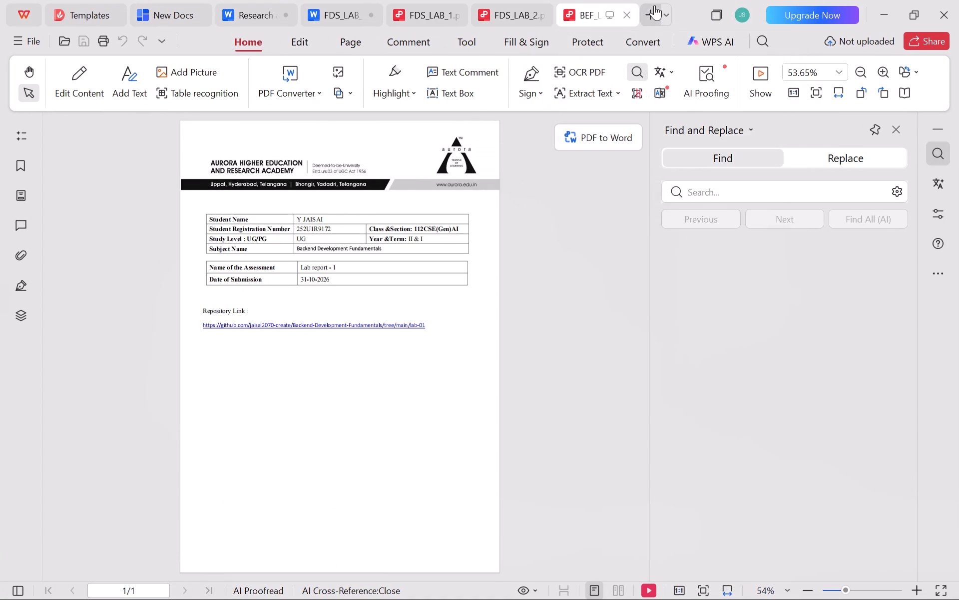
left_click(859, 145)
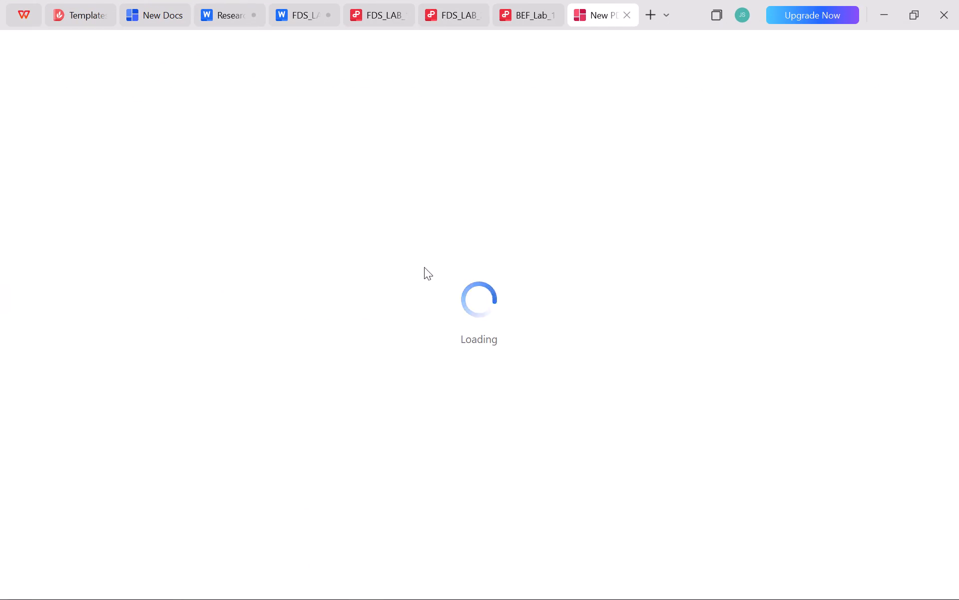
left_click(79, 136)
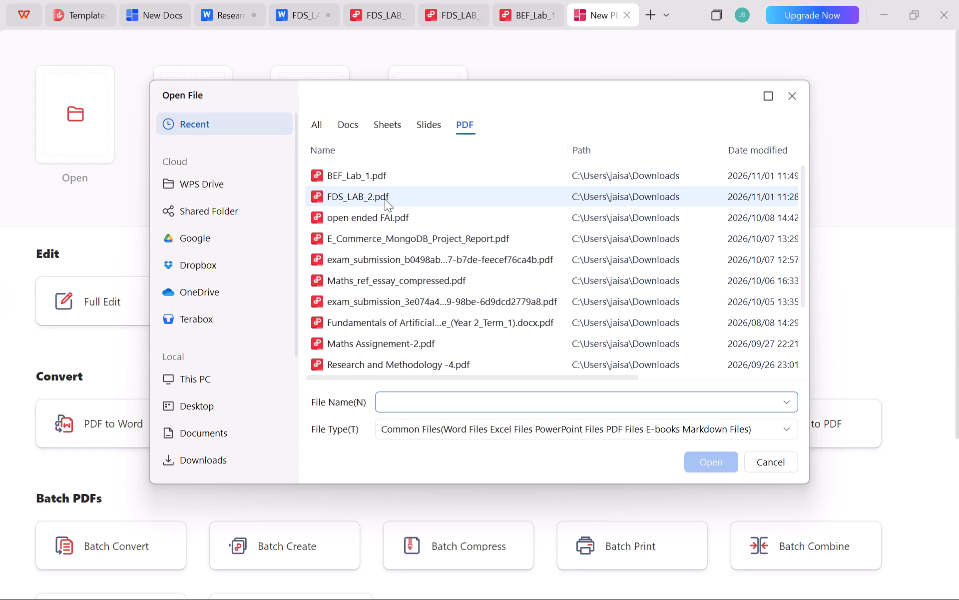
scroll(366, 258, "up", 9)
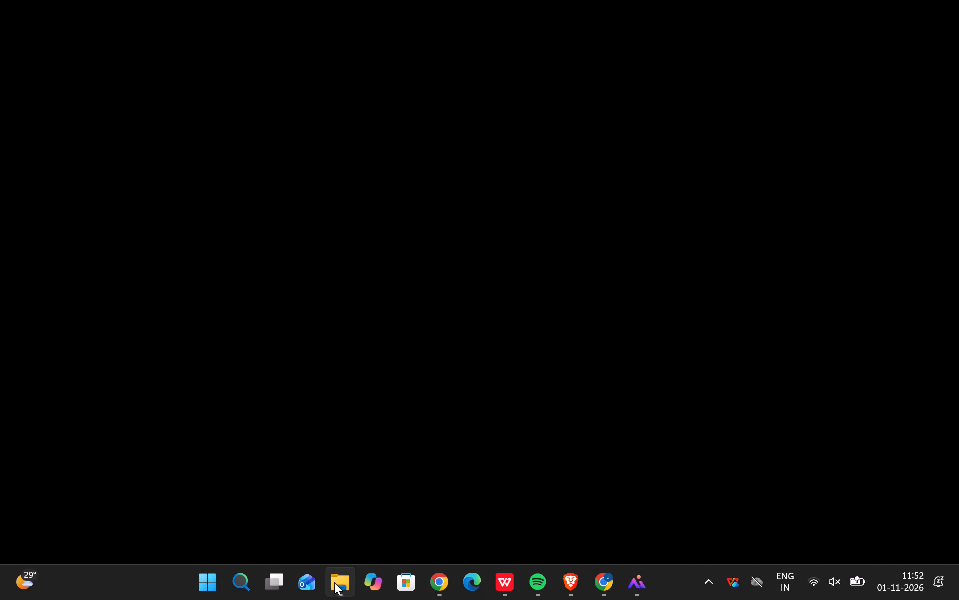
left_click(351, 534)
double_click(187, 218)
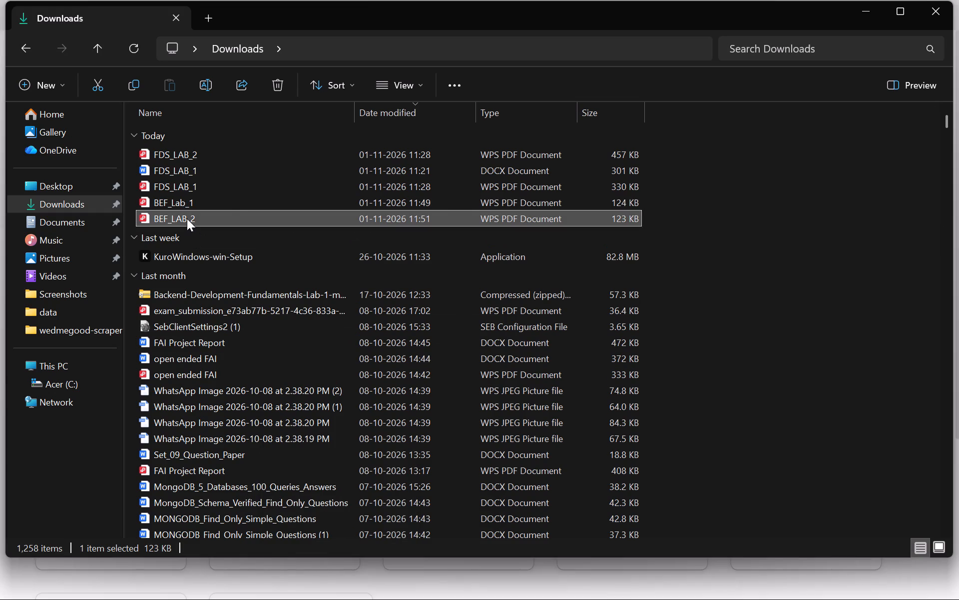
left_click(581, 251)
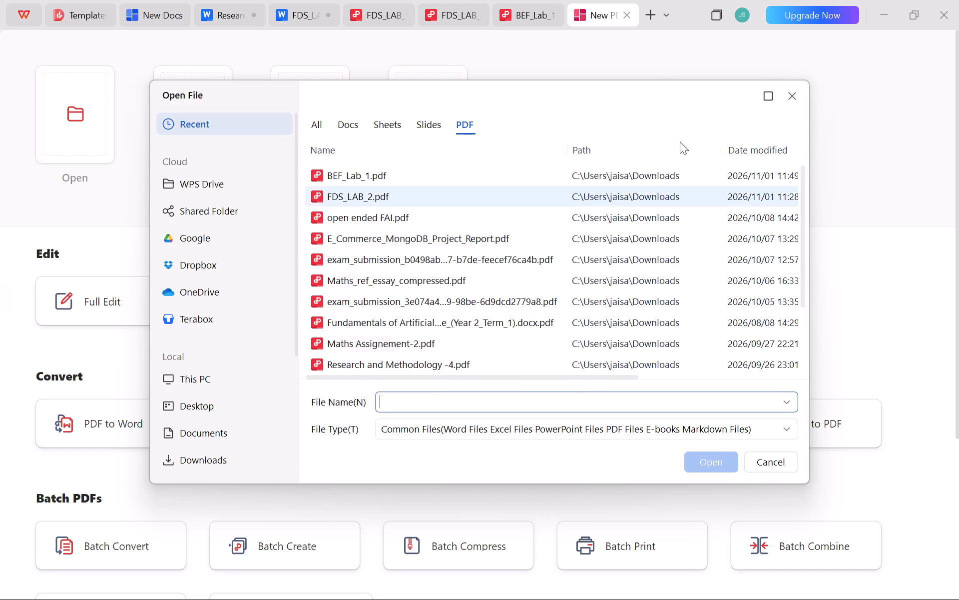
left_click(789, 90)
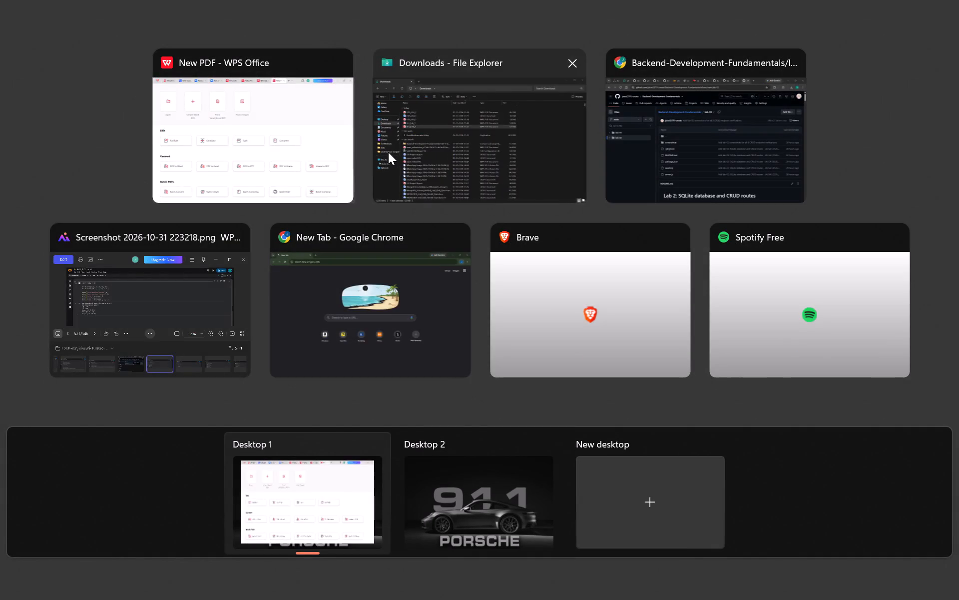
Open the exported BEF_LAB_2 PDF from the Downloads folder to check the Lab report - 2 contents.
left_click(388, 152)
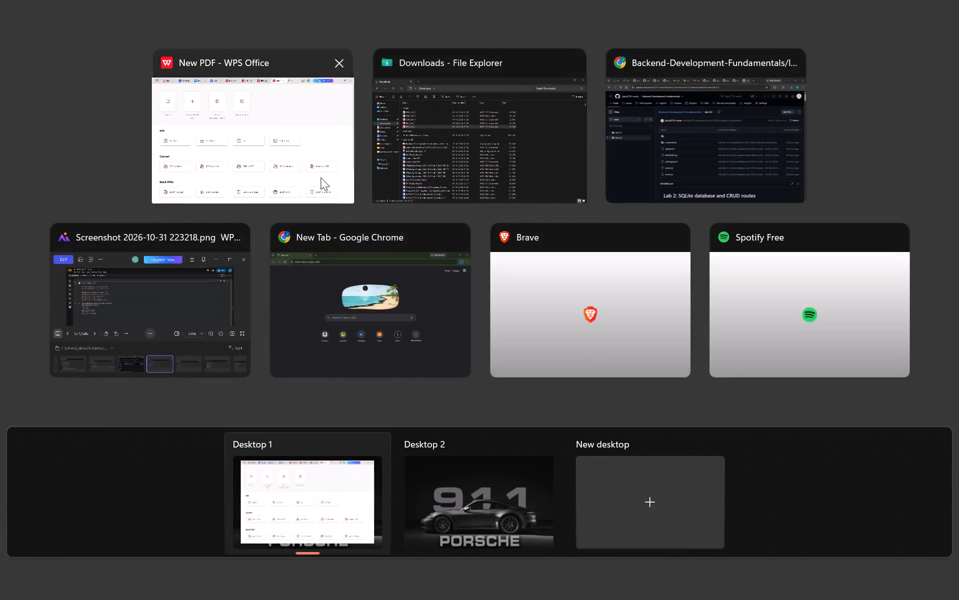
left_click(472, 148)
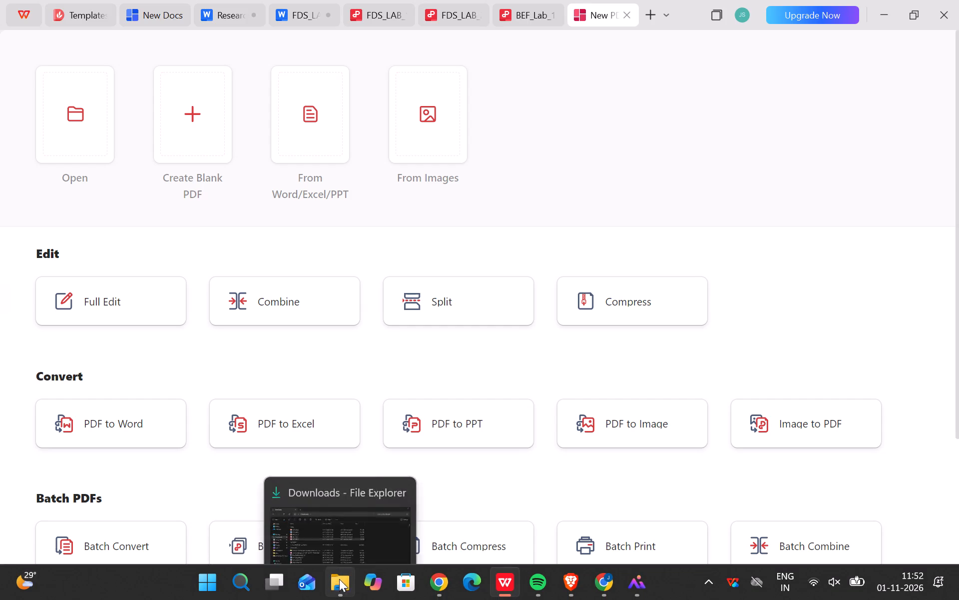
left_click(340, 496)
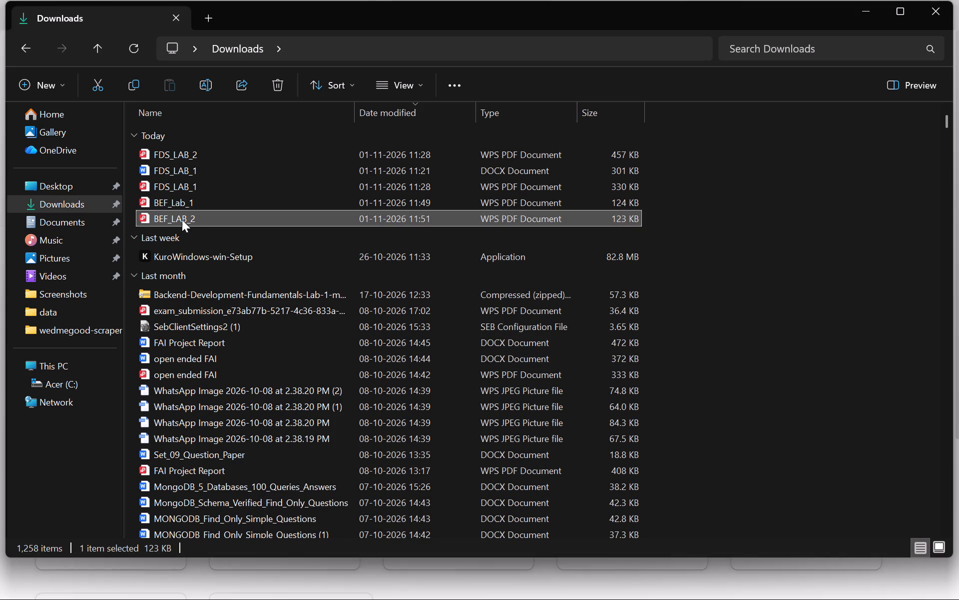
double_click(182, 219)
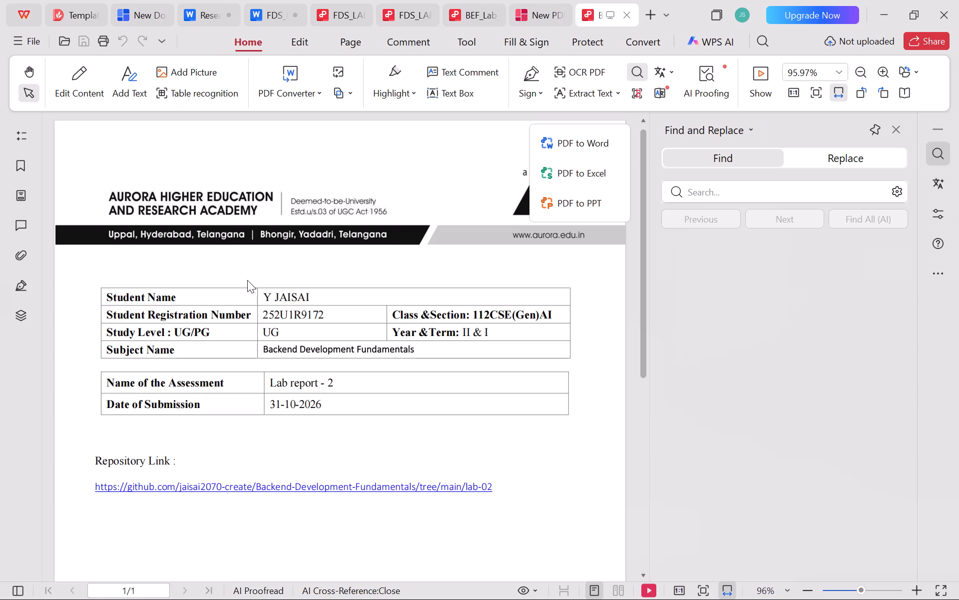
Switch to the Aurora assessments page in Chrome and upload the BEF_Lab_1 PDF for Backend Development Fundamentals Lab Report 1.
left_click(410, 140)
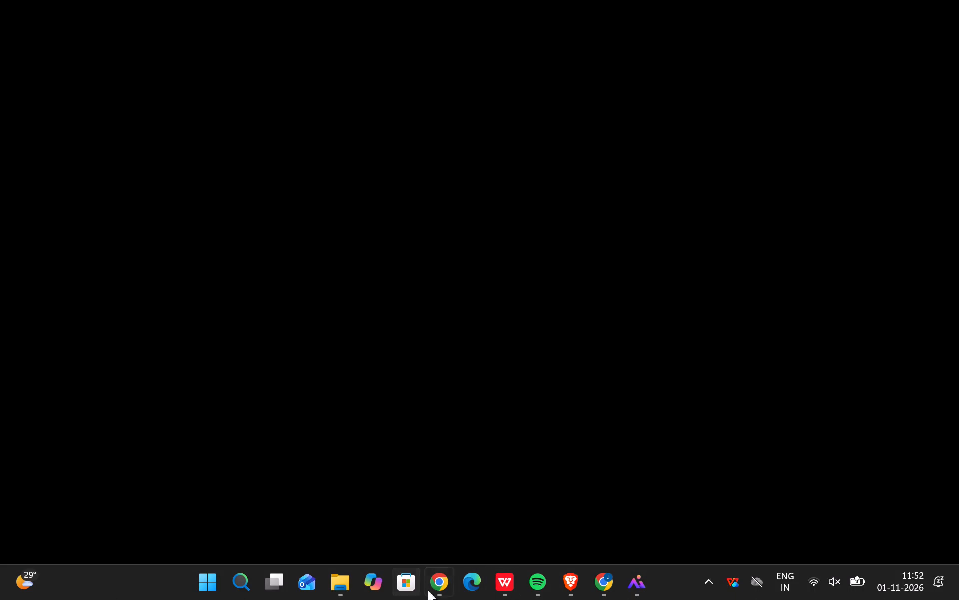
left_click(432, 490)
left_click(40, 7)
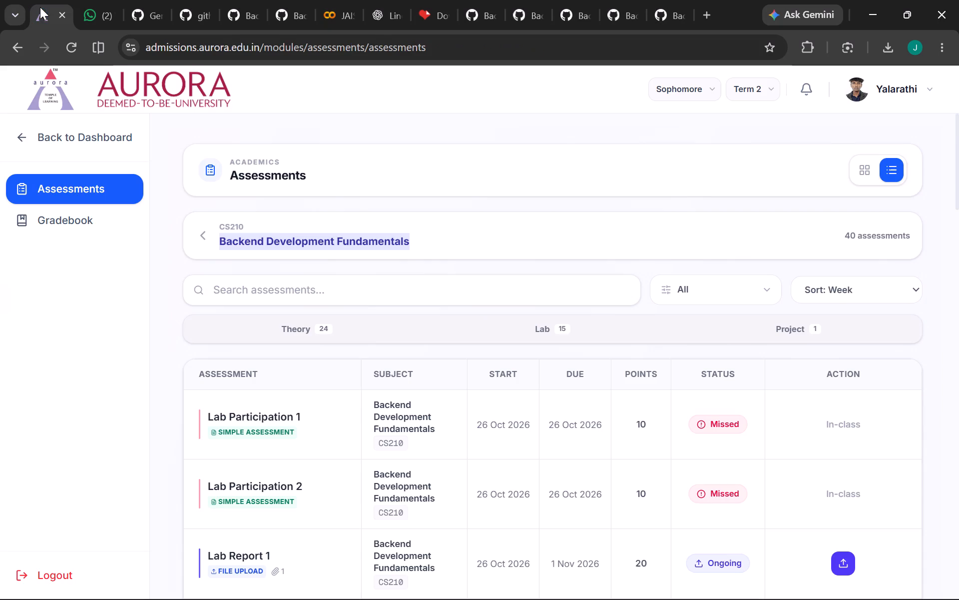
scroll(540, 457, "down", 2)
scroll(540, 457, "right", 1)
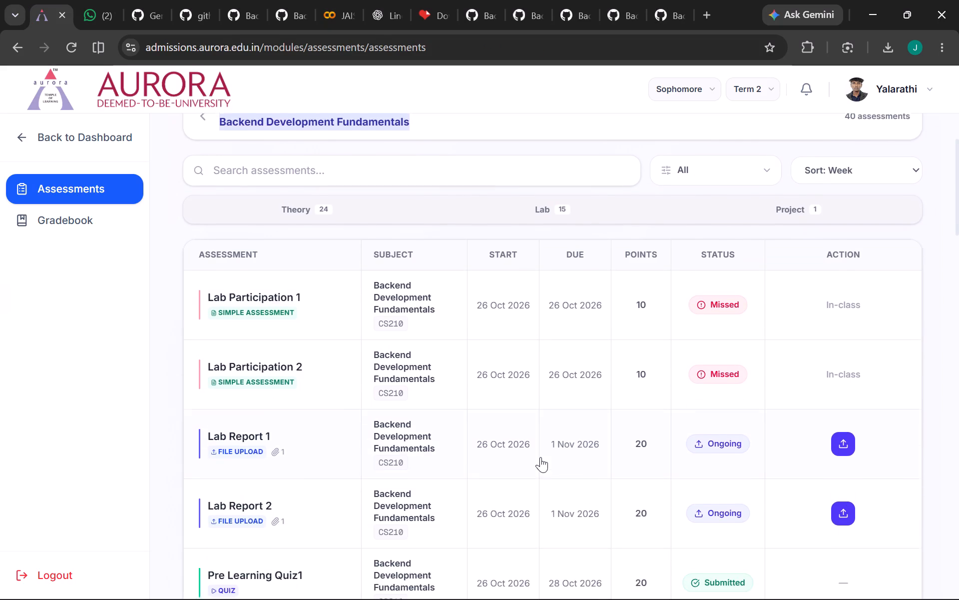
scroll(540, 457, "right", 1)
left_click(854, 336)
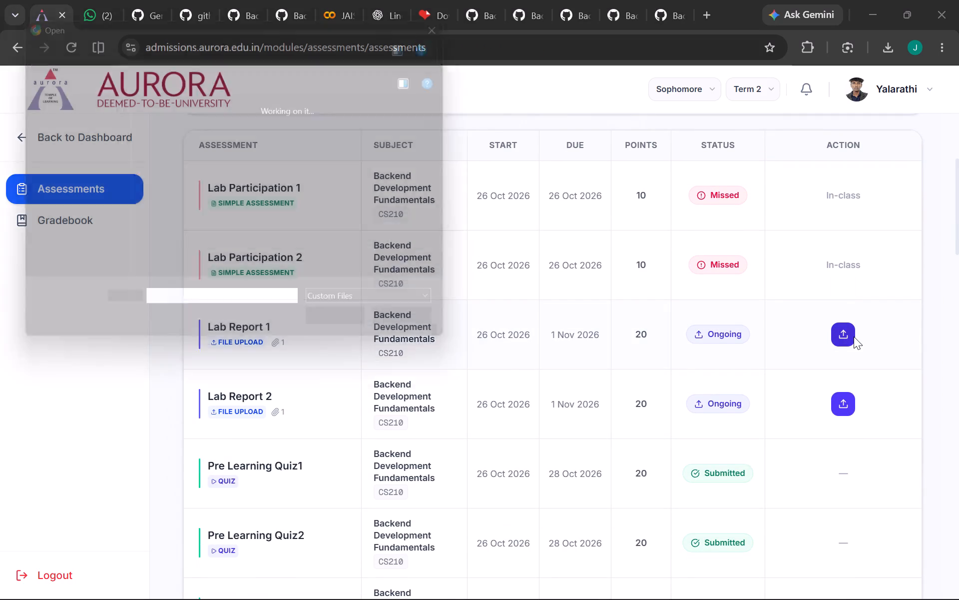
left_click(251, 143)
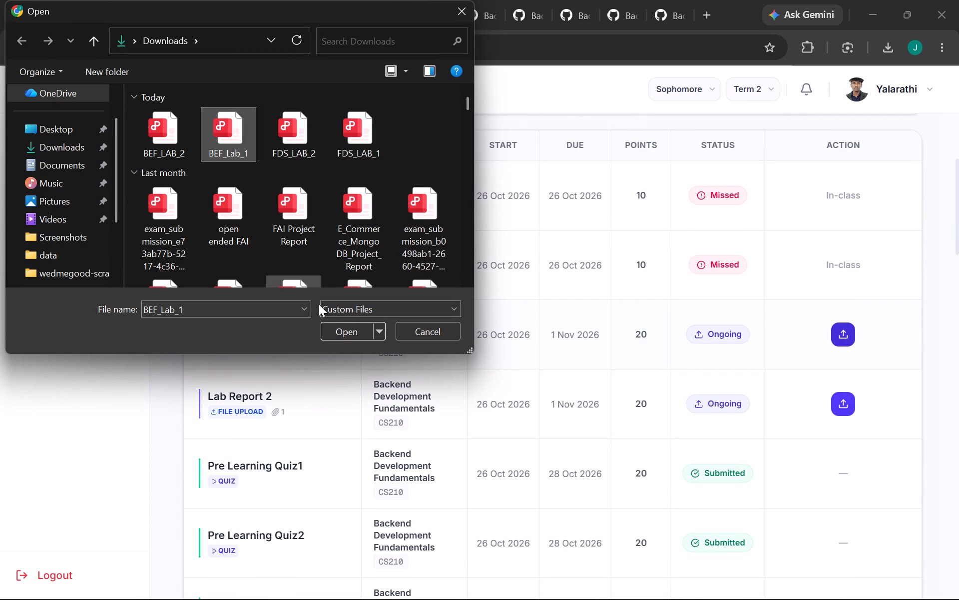
left_click(338, 324)
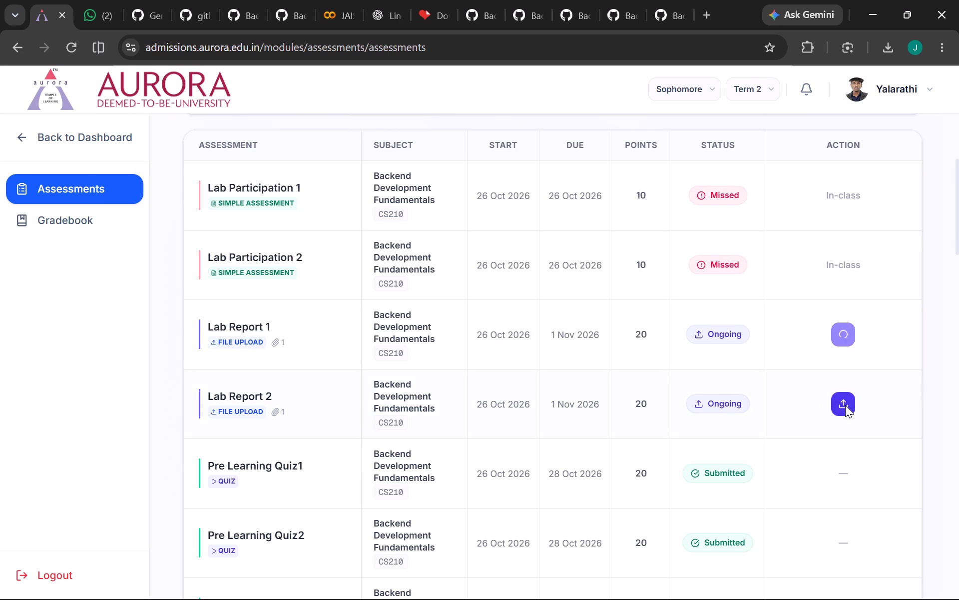
Upload the BEF_LAB_2 PDF from Downloads as the submission for Lab Report 2.
left_click(846, 405)
left_click(160, 123)
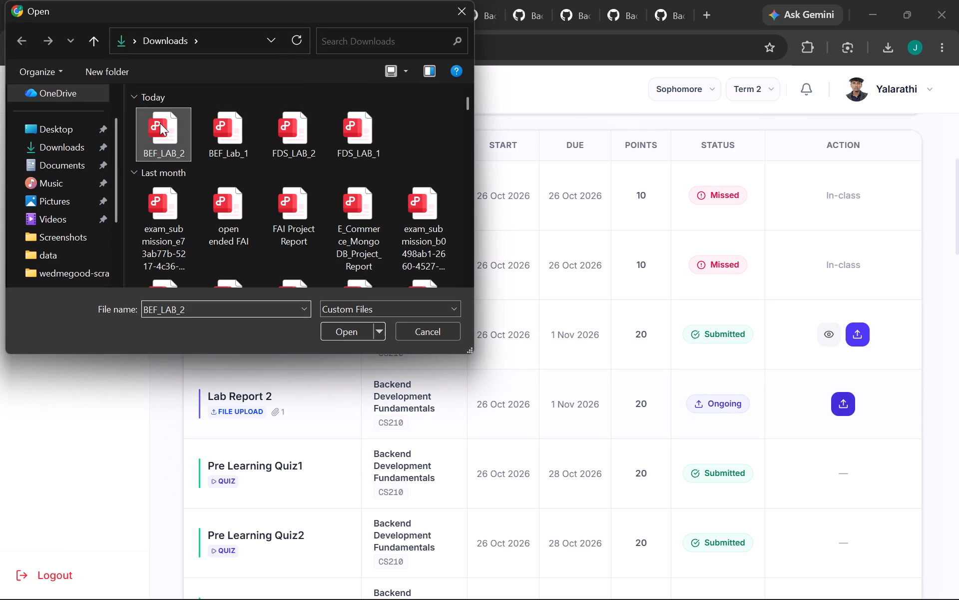
left_click(343, 324)
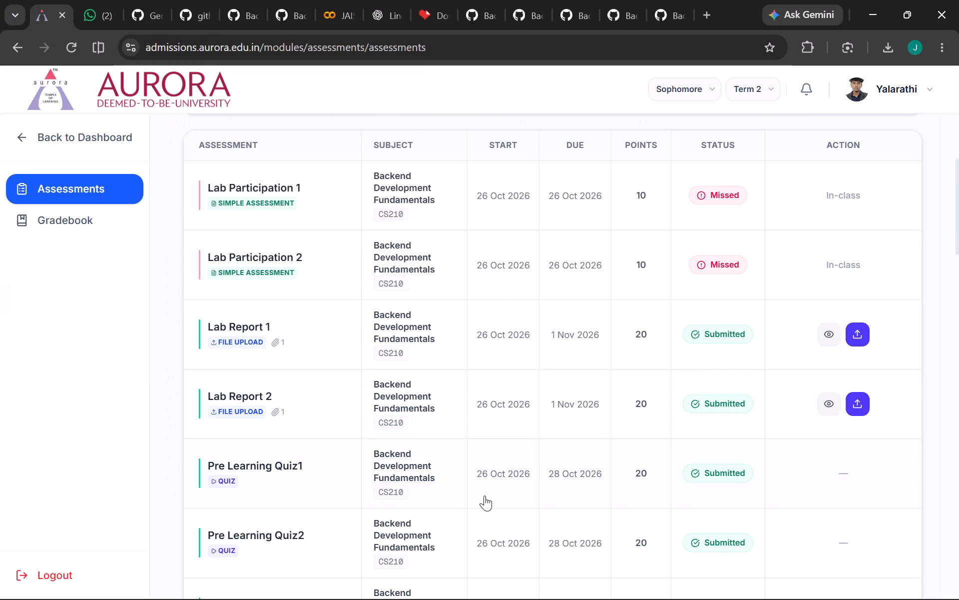
Return to the course list, reload it, and check the courses and the Research And Publication Ethics assessments for pending work.
scroll(484, 495, "up", 6)
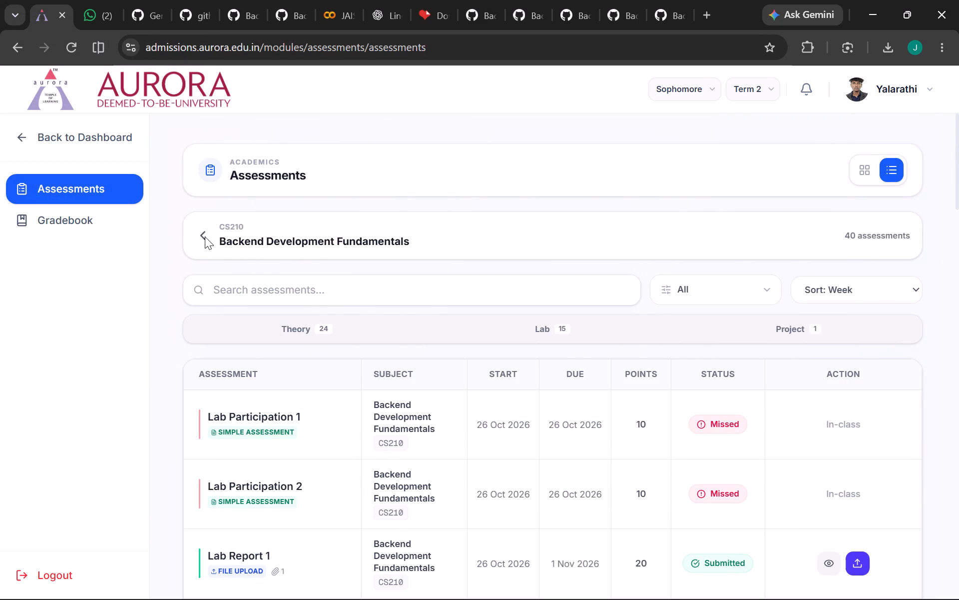
left_click(205, 236)
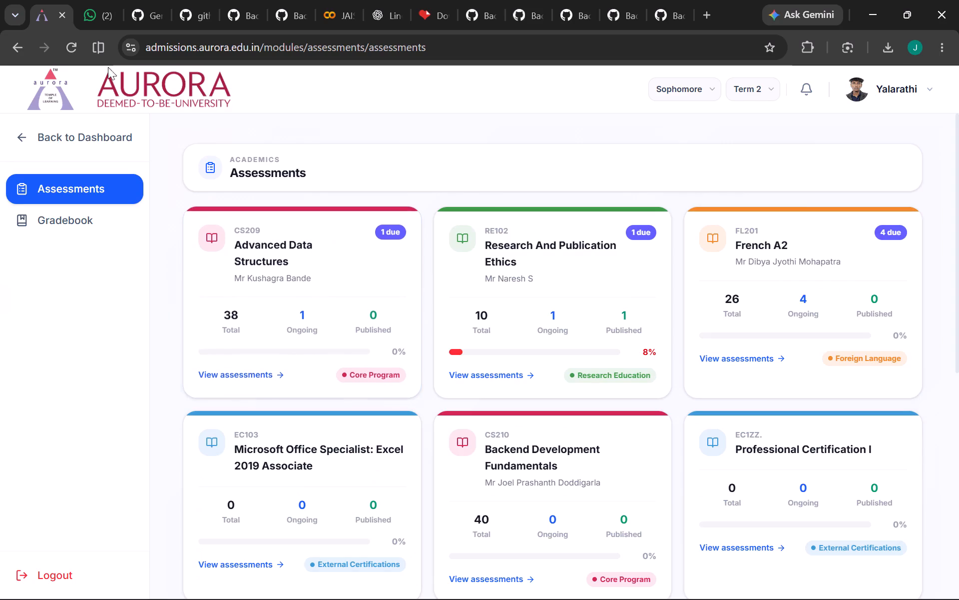
left_click(64, 43)
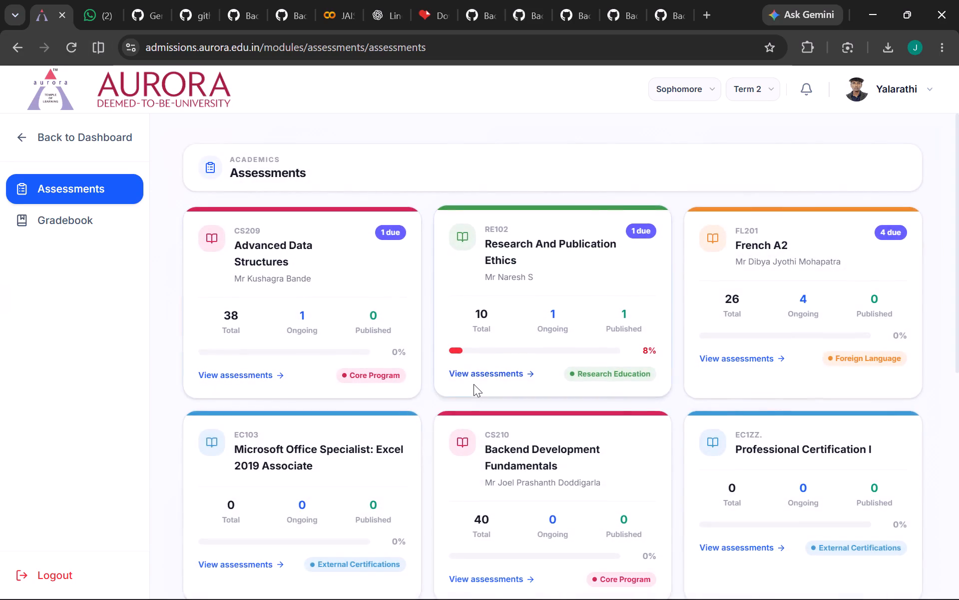
scroll(474, 384, "down", 5)
scroll(474, 384, "up", 2)
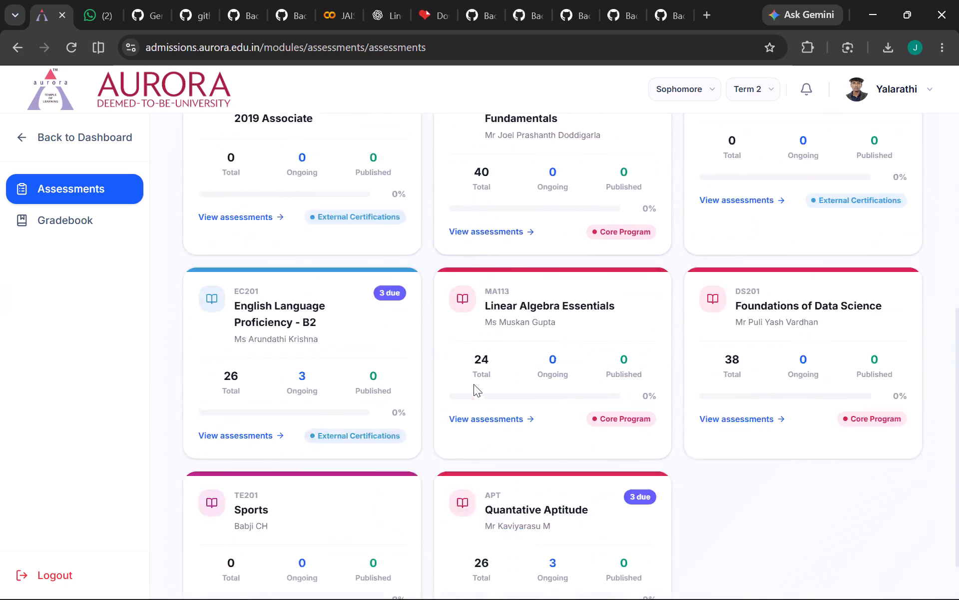
scroll(474, 384, "up", 3)
left_click(576, 251)
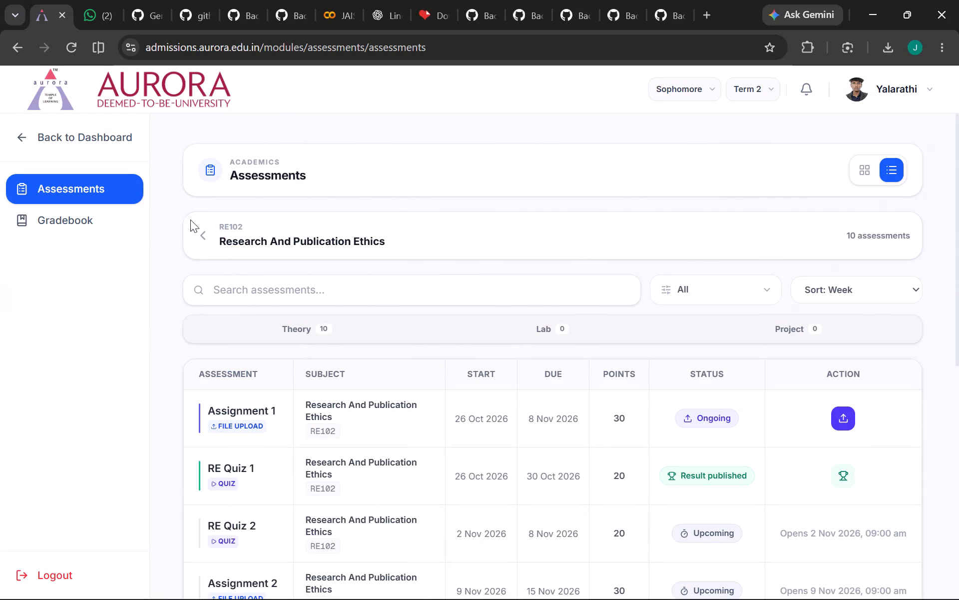
left_click(201, 234)
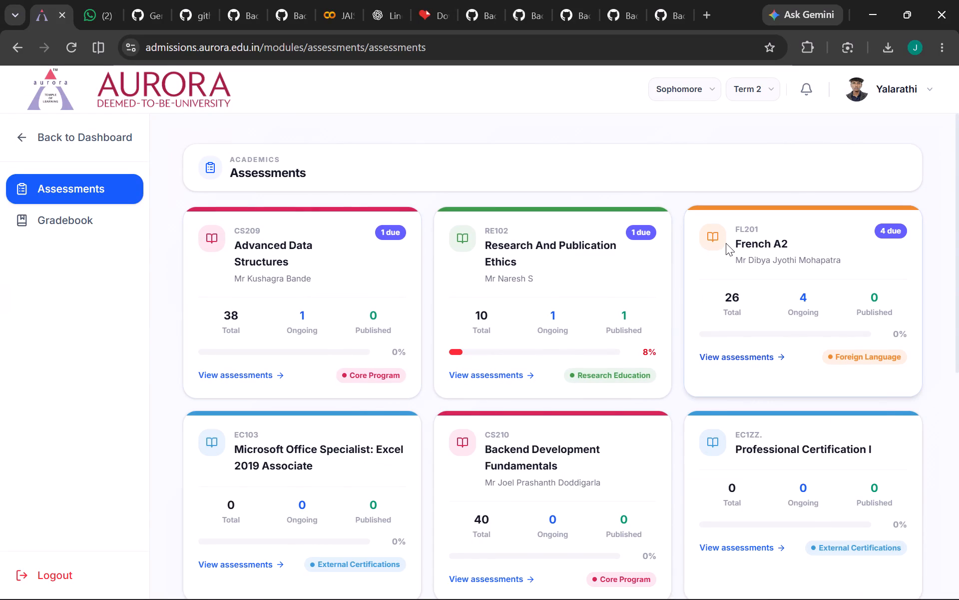
Check the French A2 assessments, view the Pre Learning Quiz1 start page, and return to the course list without starting the quiz.
left_click(726, 243)
scroll(559, 330, "down", 1)
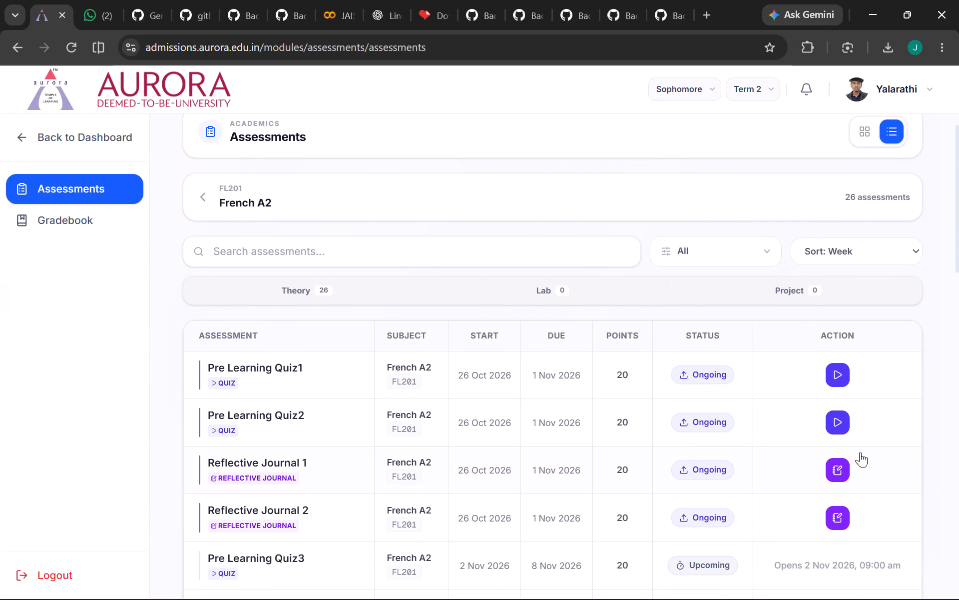
left_click(831, 371)
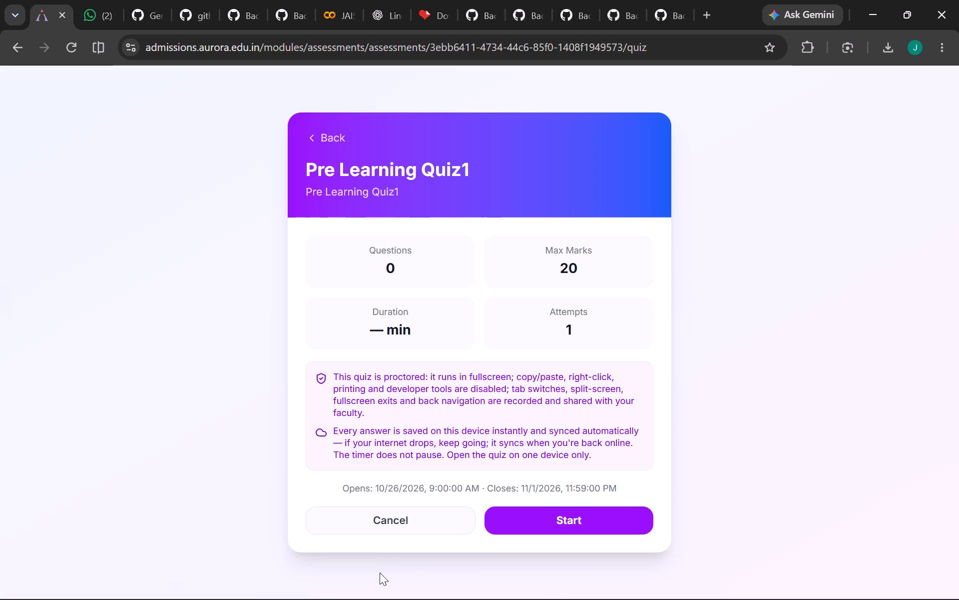
left_click(384, 530)
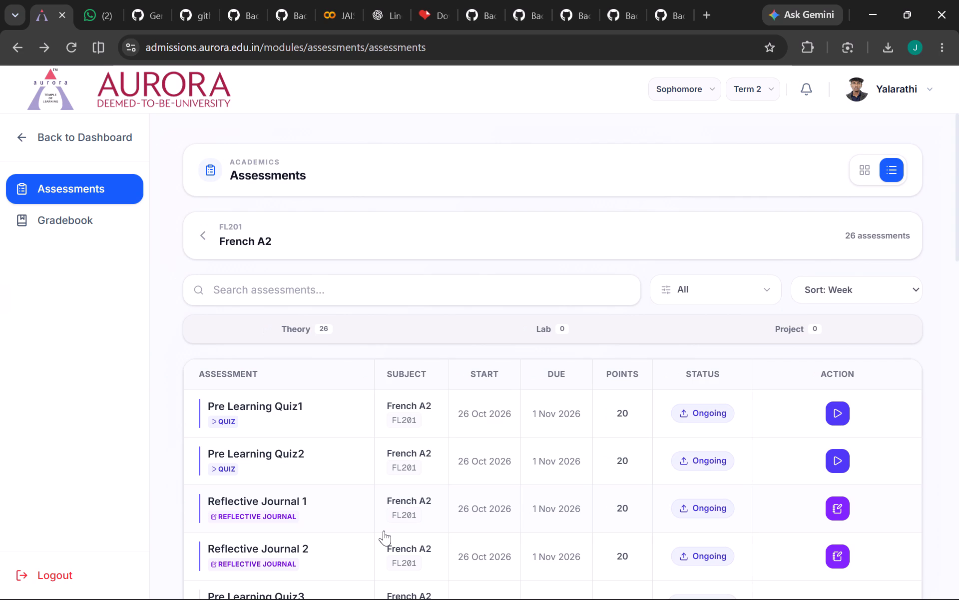
left_click(200, 240)
Open the Advanced Data Structures course and look through its assessments for pending submissions.
left_click(288, 275)
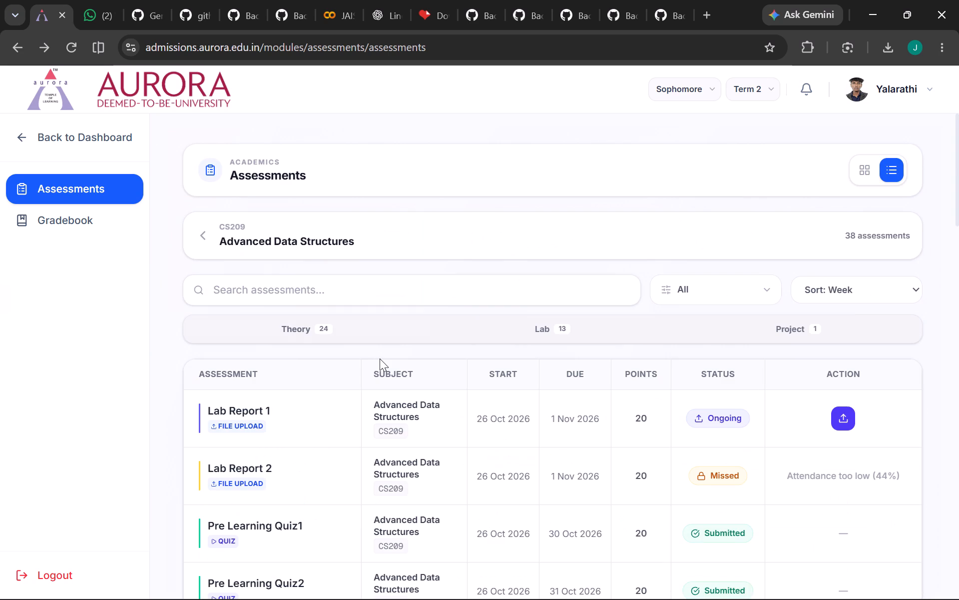
scroll(381, 358, "down", 1)
scroll(381, 358, "up", 1)
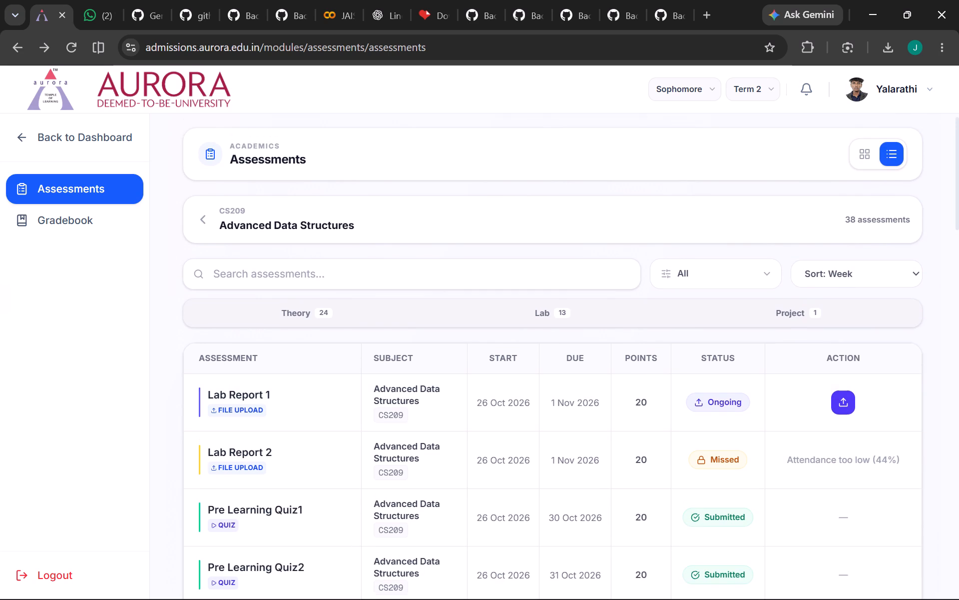